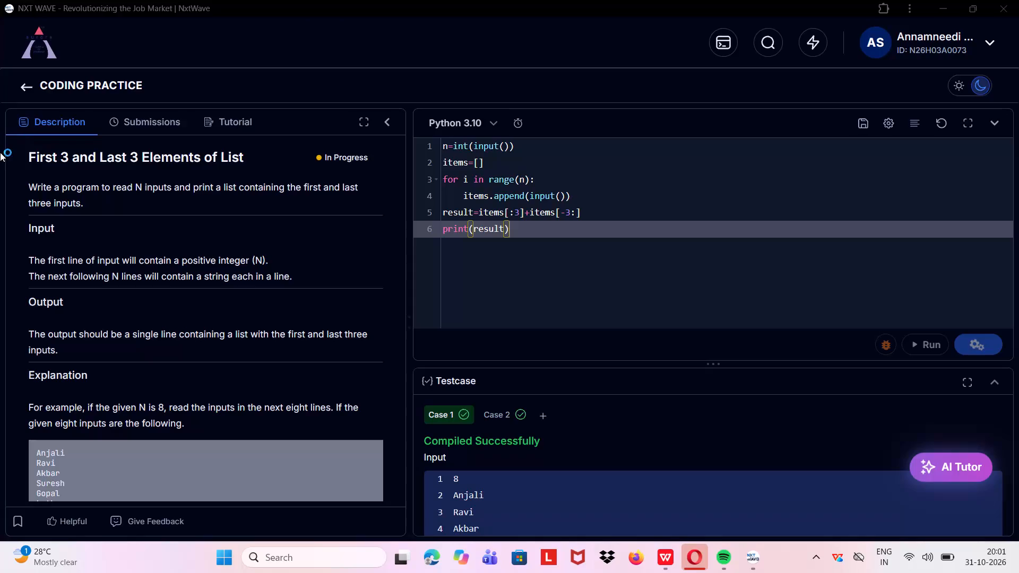
Capture a rectangular snip of the entire First 3 and Last 3 Elements of List coding window, excluding the taskbar, and copy it.
click(35, 33)
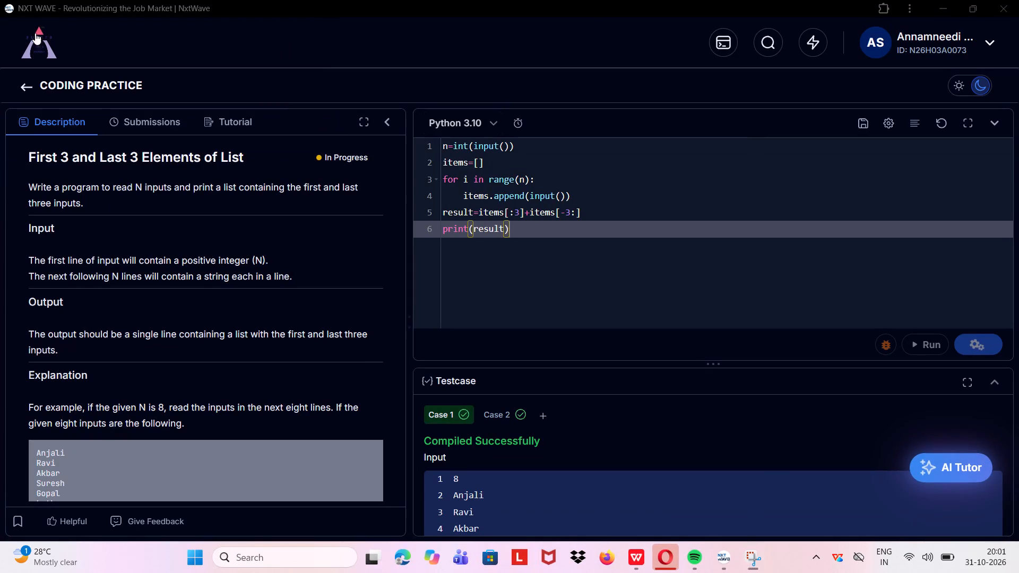
drag(0, 3, 127, 0)
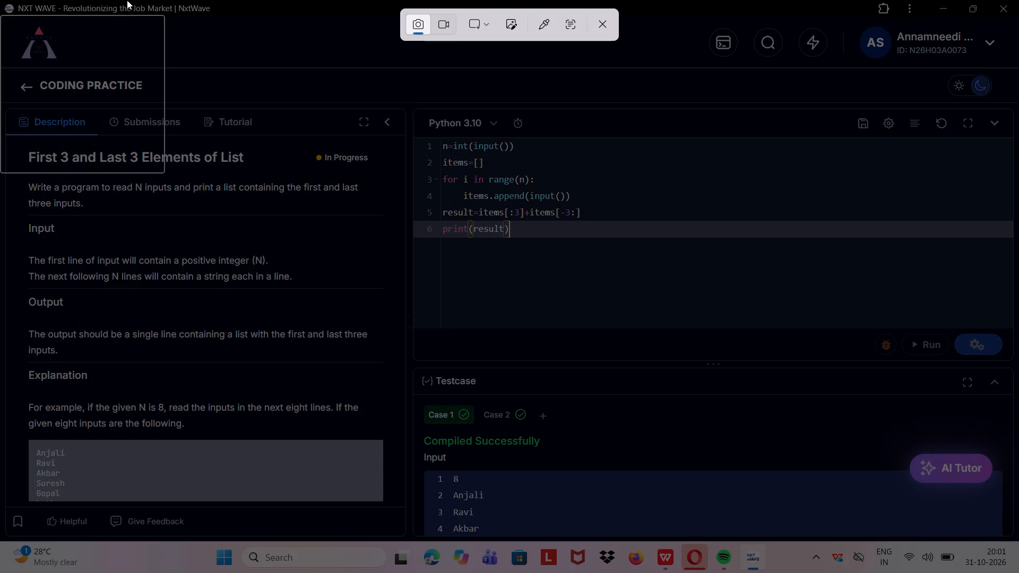
drag(127, 0, 149, 0)
click(372, 26)
click(228, 5)
drag(0, 0, 226, 8)
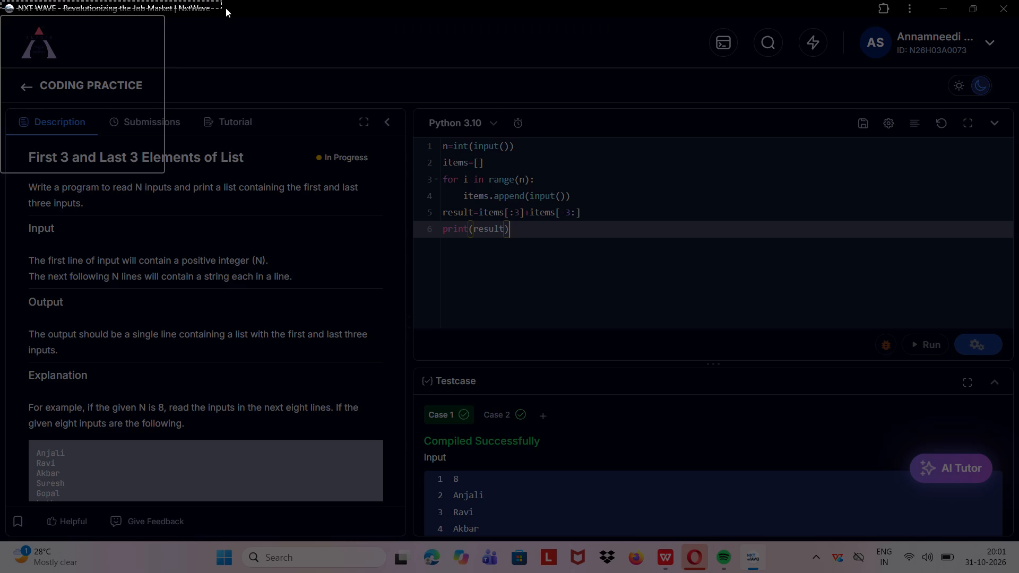
drag(226, 8, 457, 8)
drag(457, 8, 673, 9)
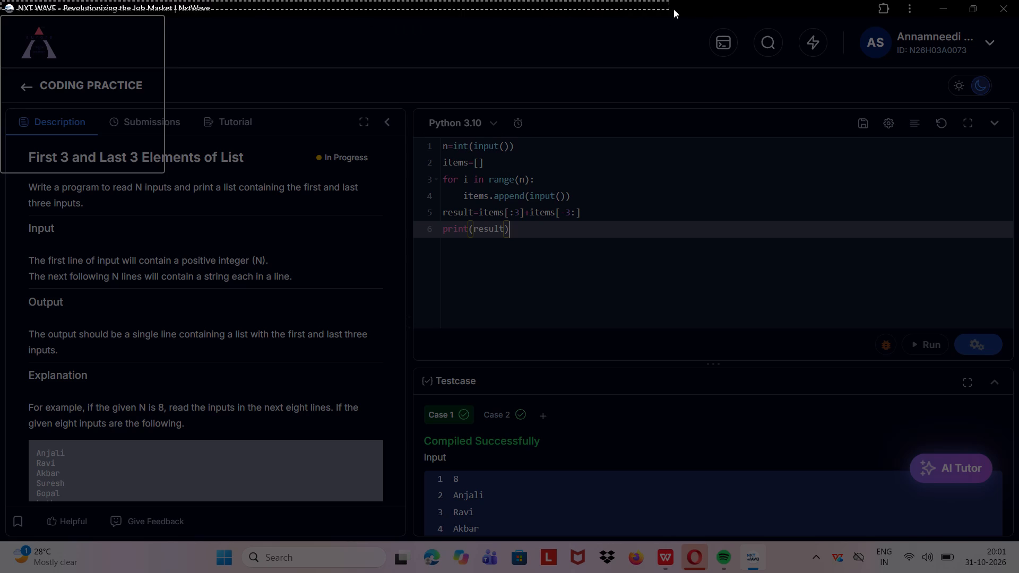
drag(673, 9, 885, 10)
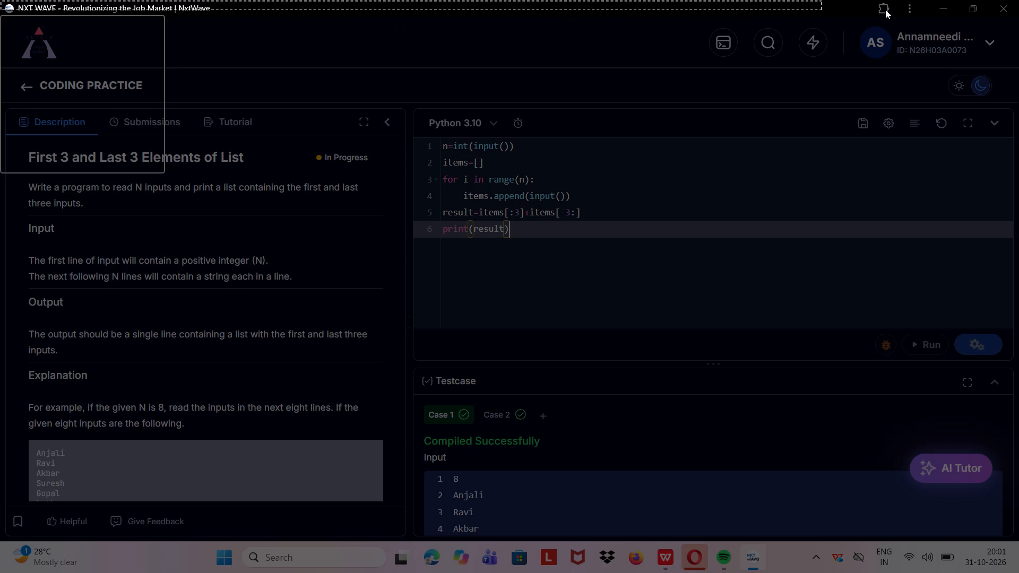
drag(885, 10, 1018, 152)
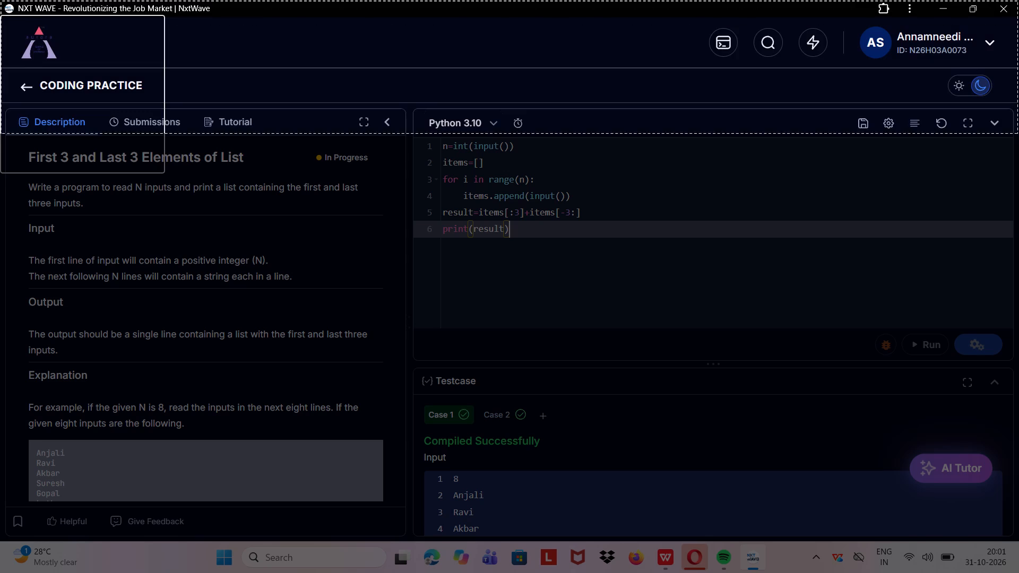
drag(1018, 152, 1018, 405)
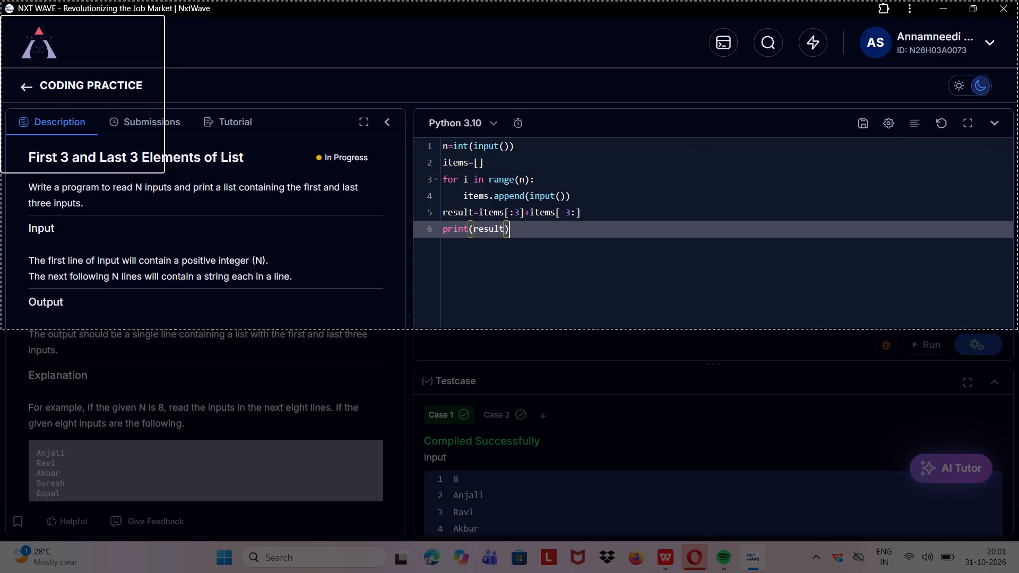
drag(1018, 405, 1018, 548)
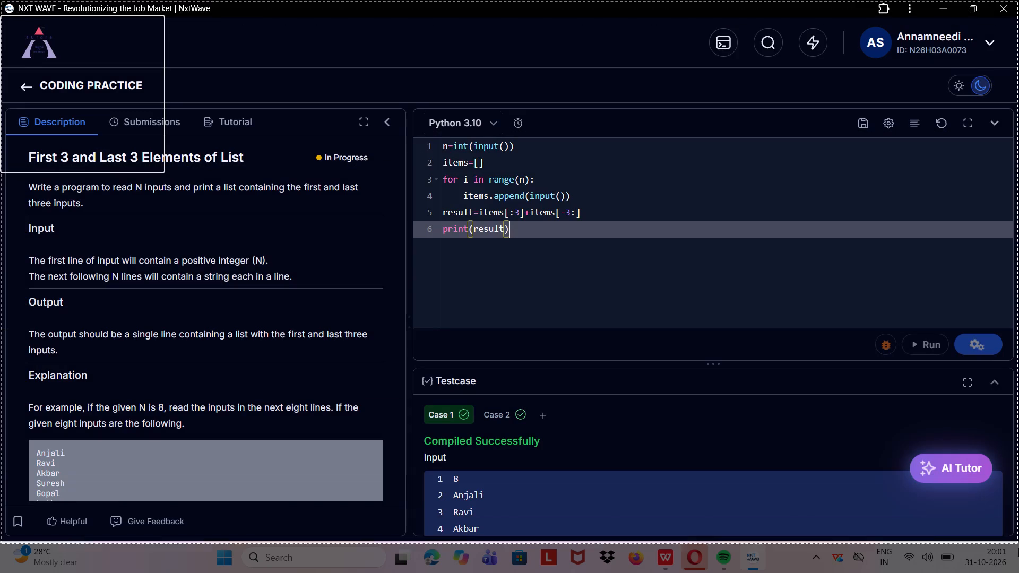
drag(1018, 548, 1018, 541)
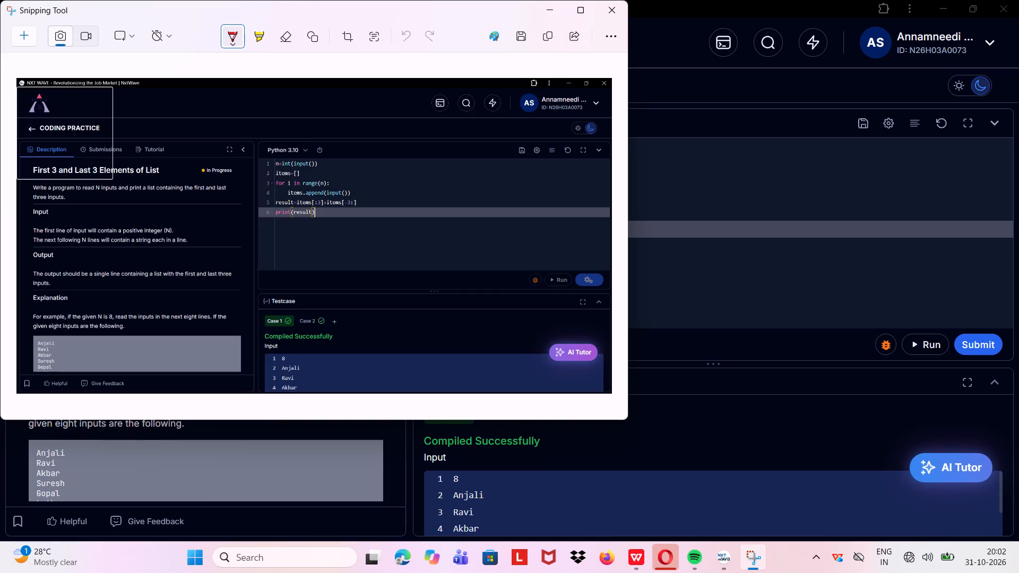
key(ctrl+c)
Close the coding practice app, leaving without saving changes, and close the Snipping Tool.
ctrl+click(1018, 472)
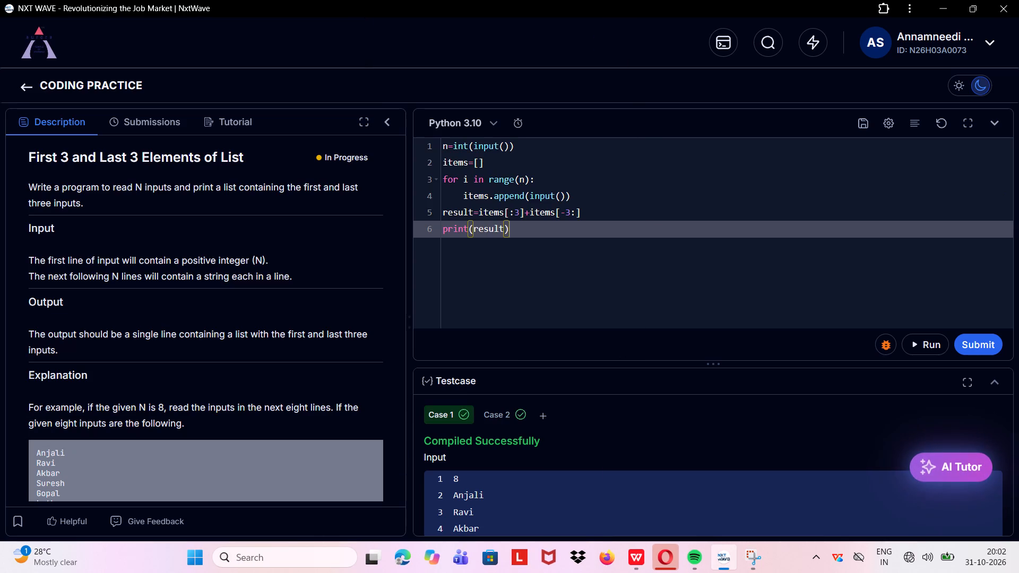
click(997, 8)
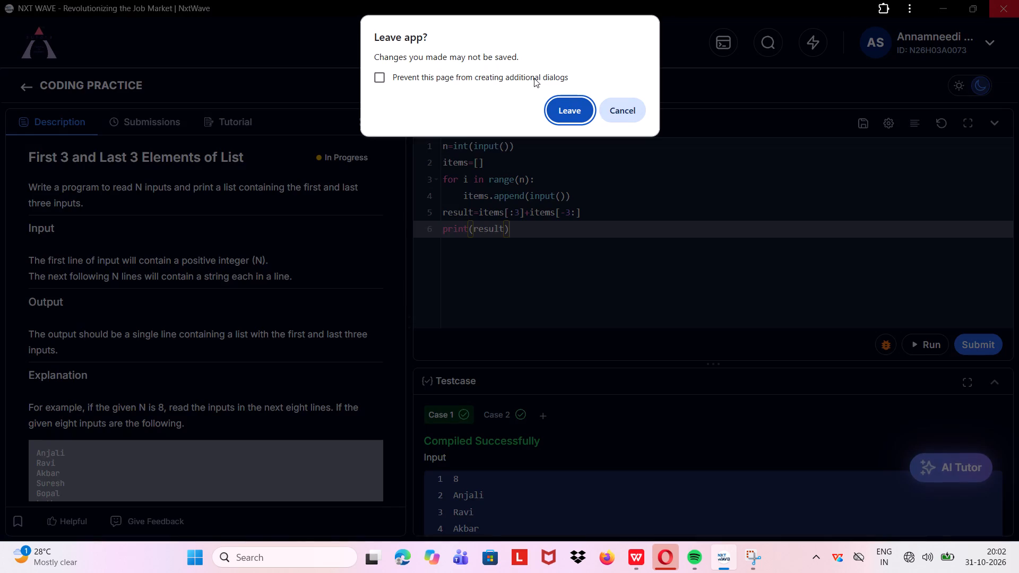
click(575, 103)
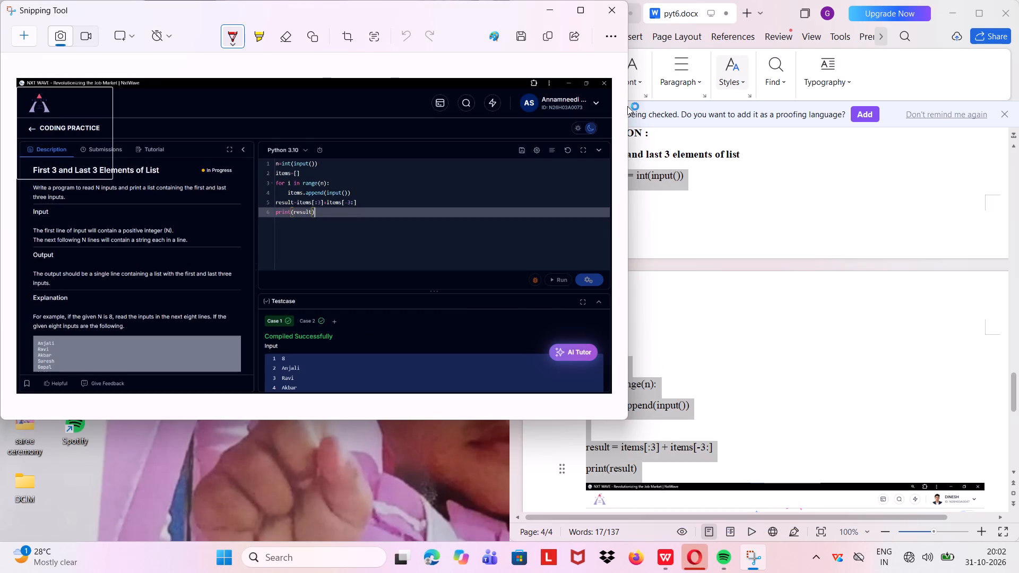
click(600, 8)
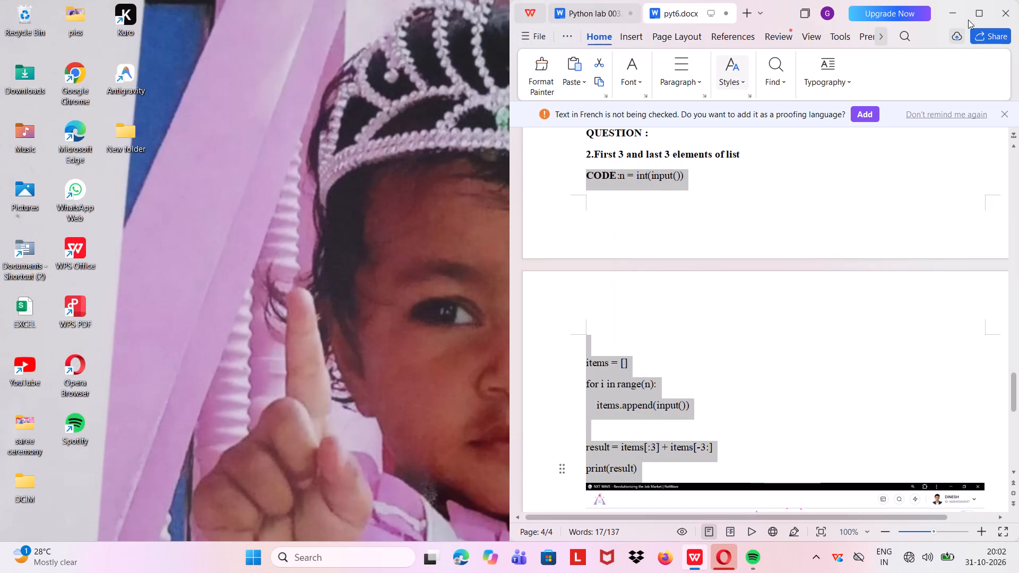
In the maximized pyt6.docx window, replace the picture below question 2's print(result) line with the copied screenshot.
click(976, 11)
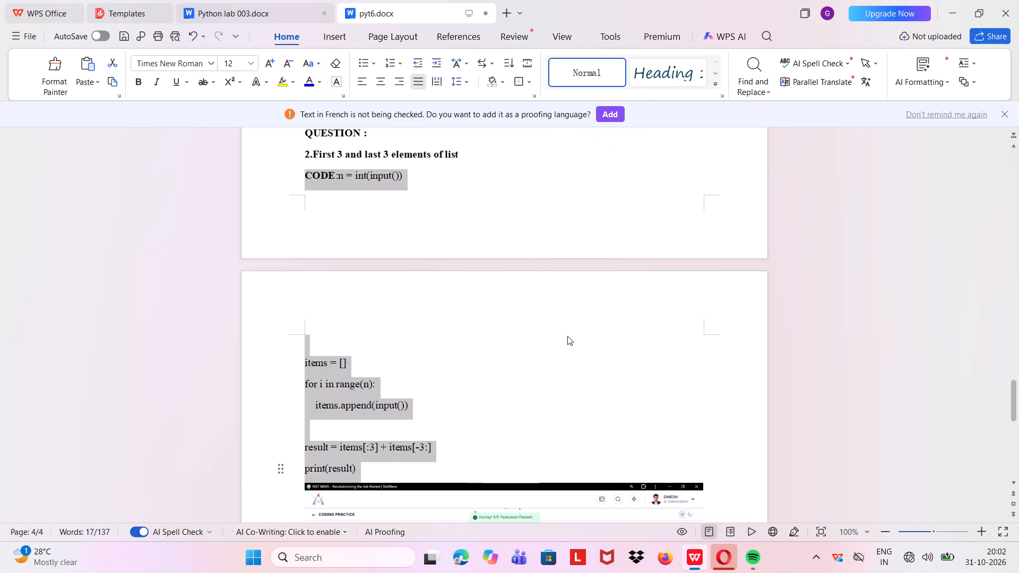
scroll(567, 336, down, 3)
click(497, 415)
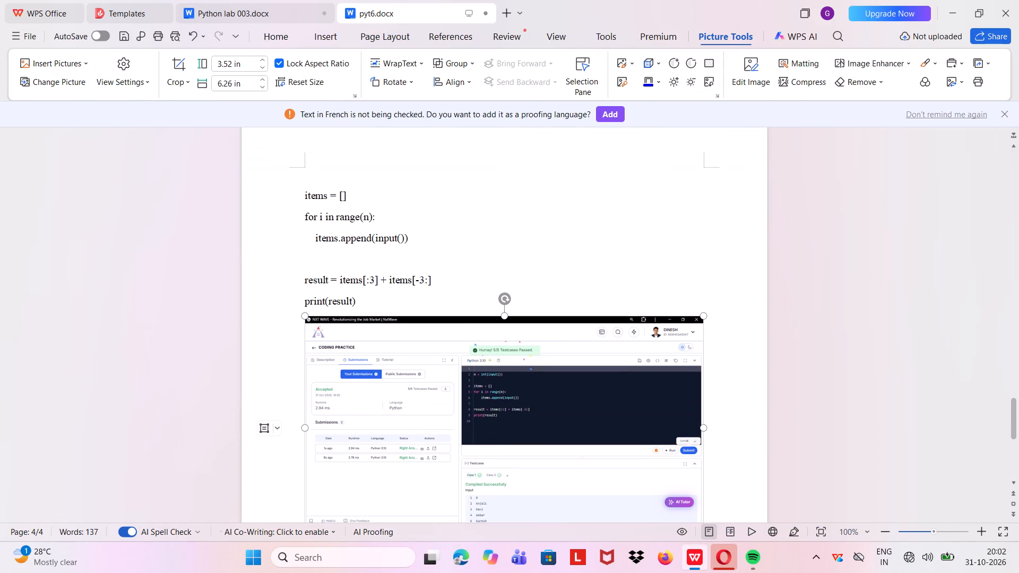
key(BackSpace)
key(ctrl+v)
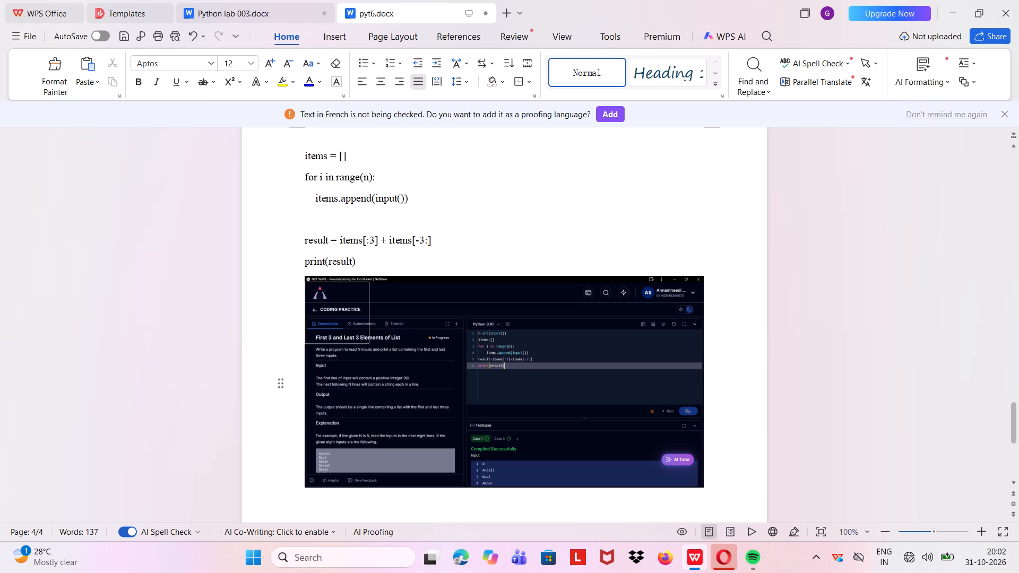
Save the document as pyt6 in PDF format in the Downloads folder.
scroll(497, 415, down, 11)
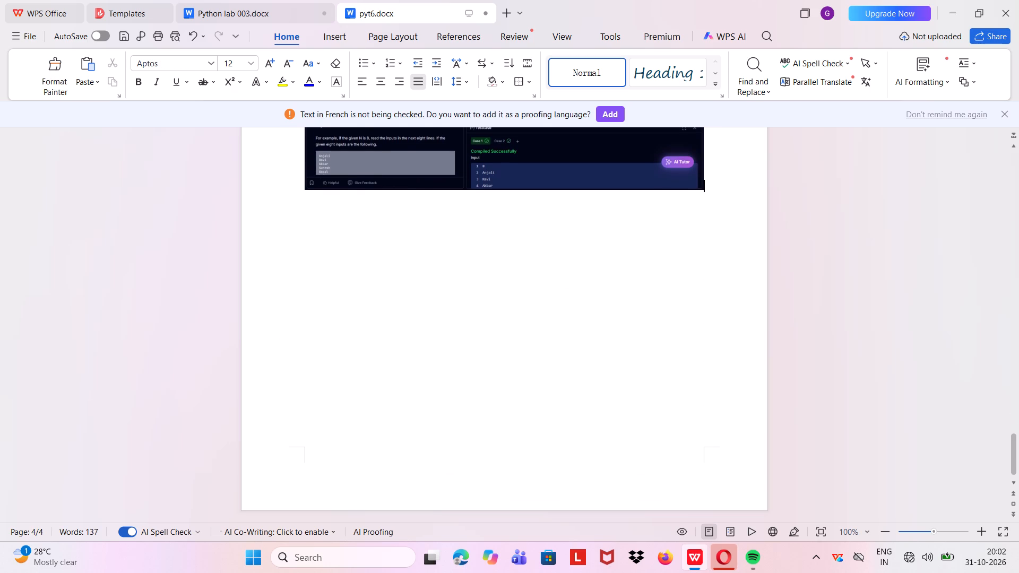
scroll(497, 415, up, 11)
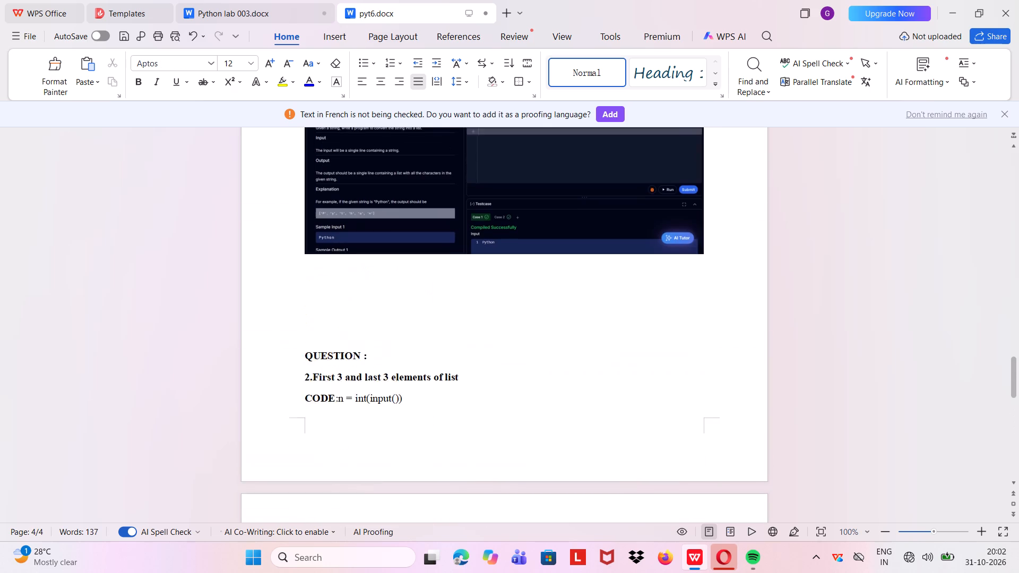
scroll(497, 415, up, 1)
click(32, 41)
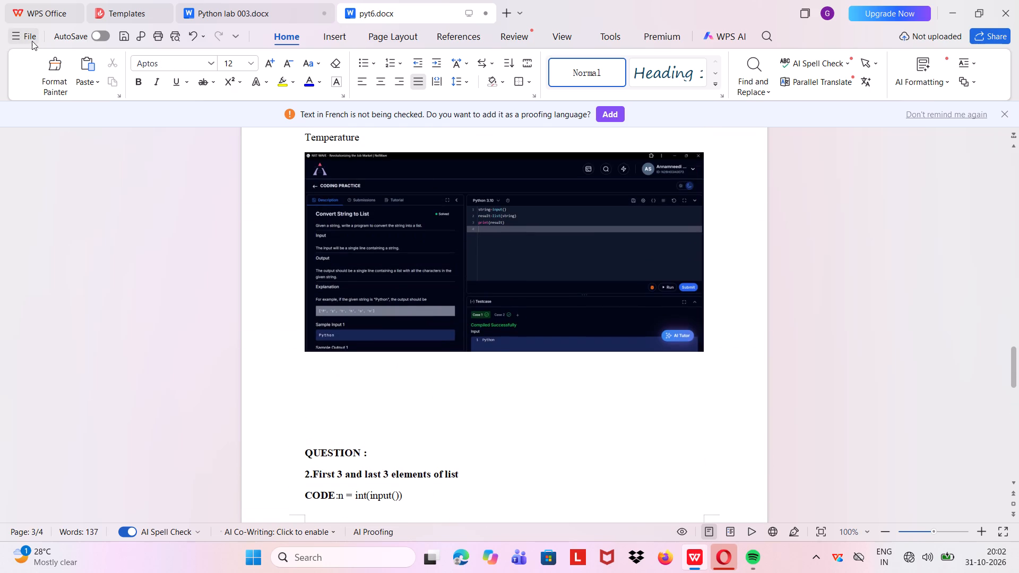
click(79, 154)
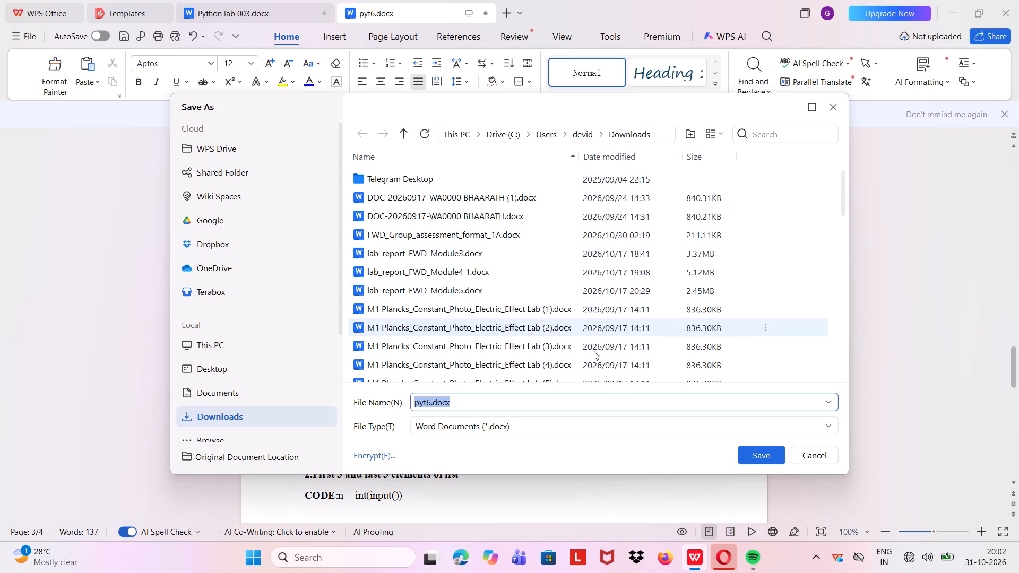
click(584, 427)
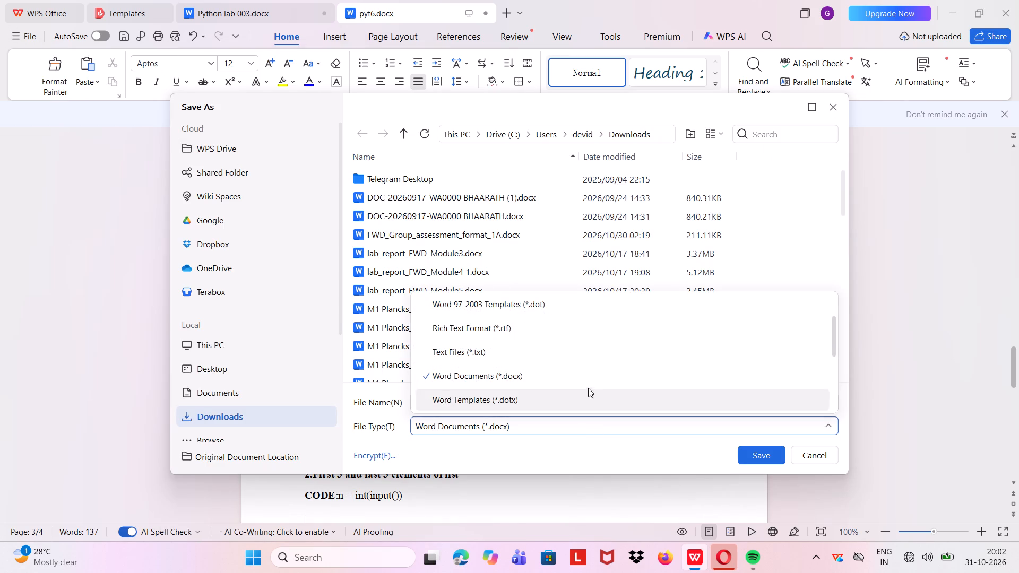
scroll(586, 381, down, 3)
click(562, 394)
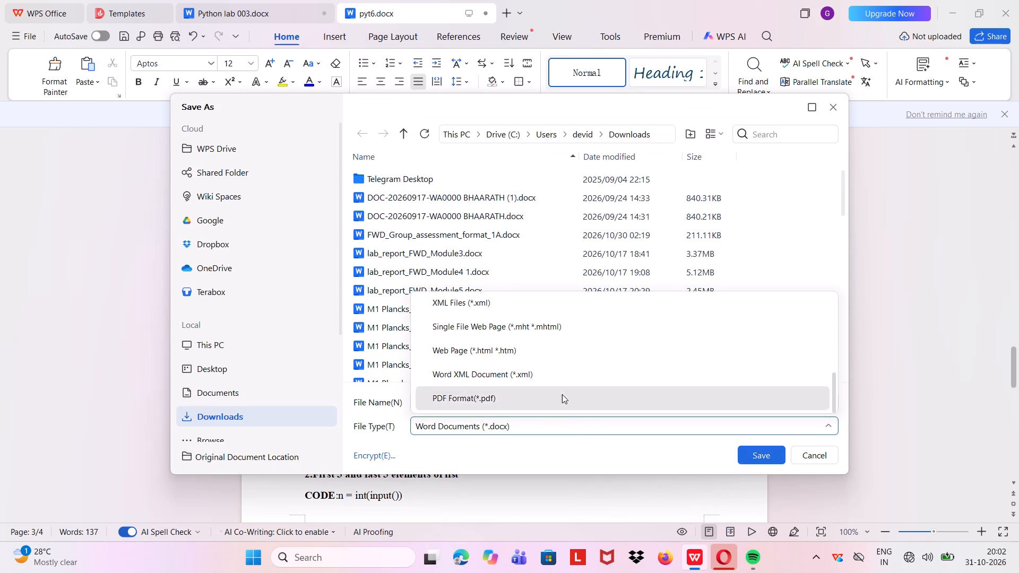
click(533, 423)
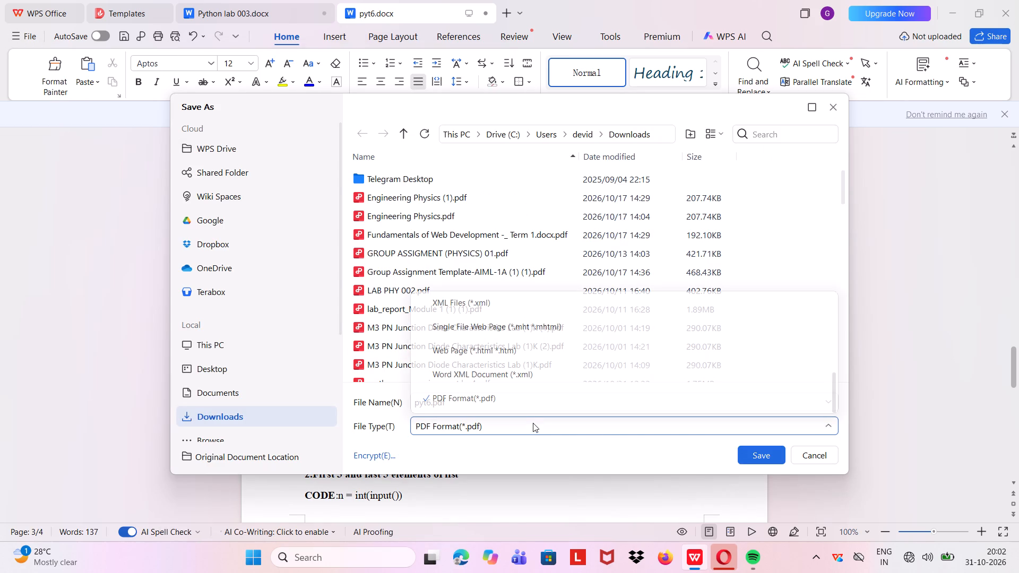
scroll(551, 351, up, 2)
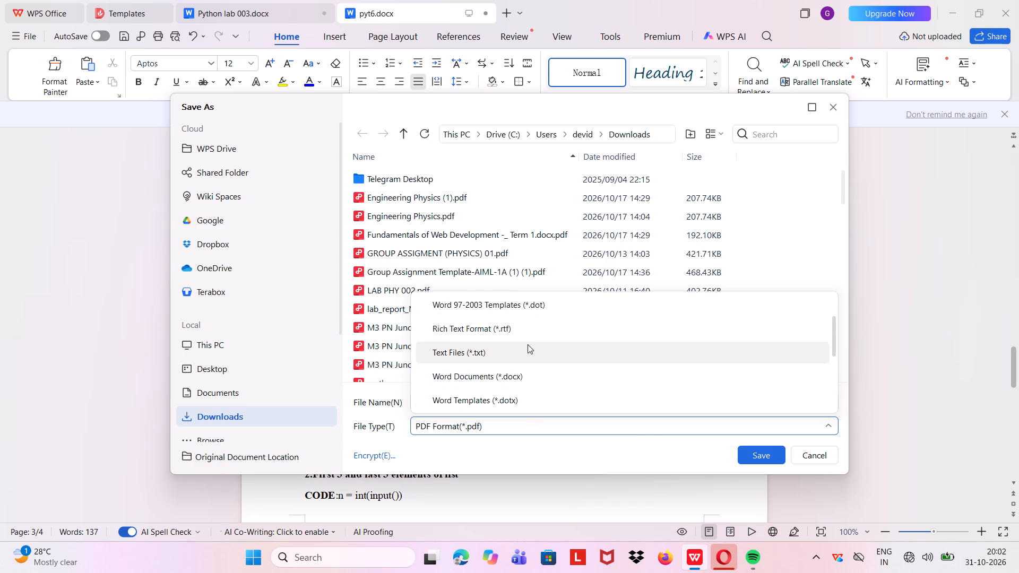
scroll(540, 317, up, 1)
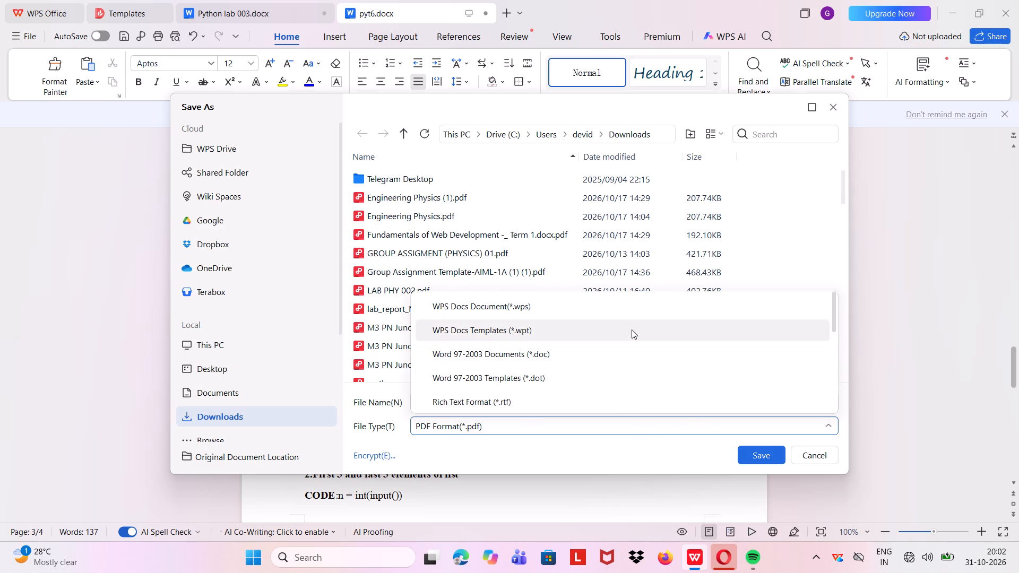
scroll(623, 325, up, 5)
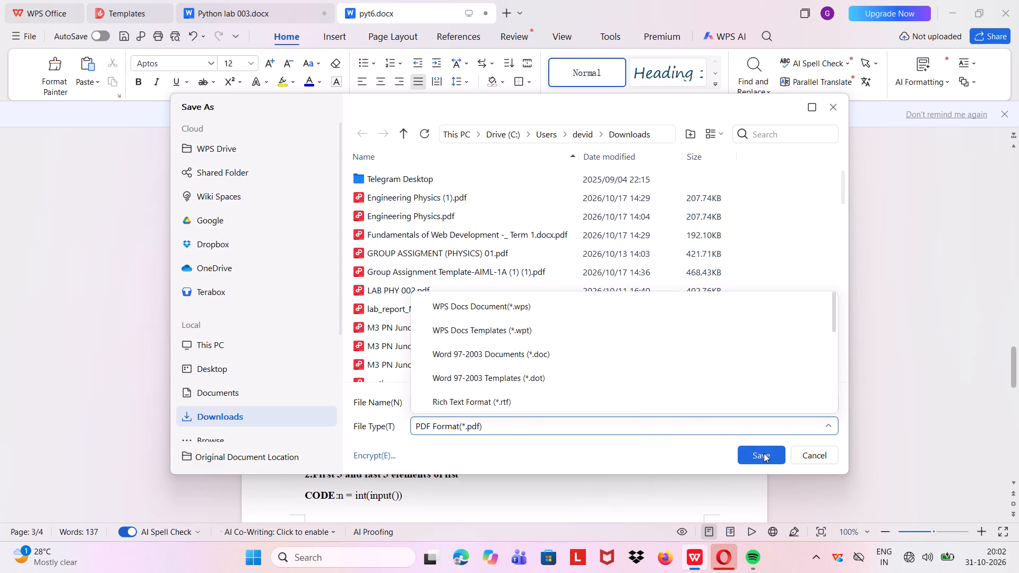
click(763, 453)
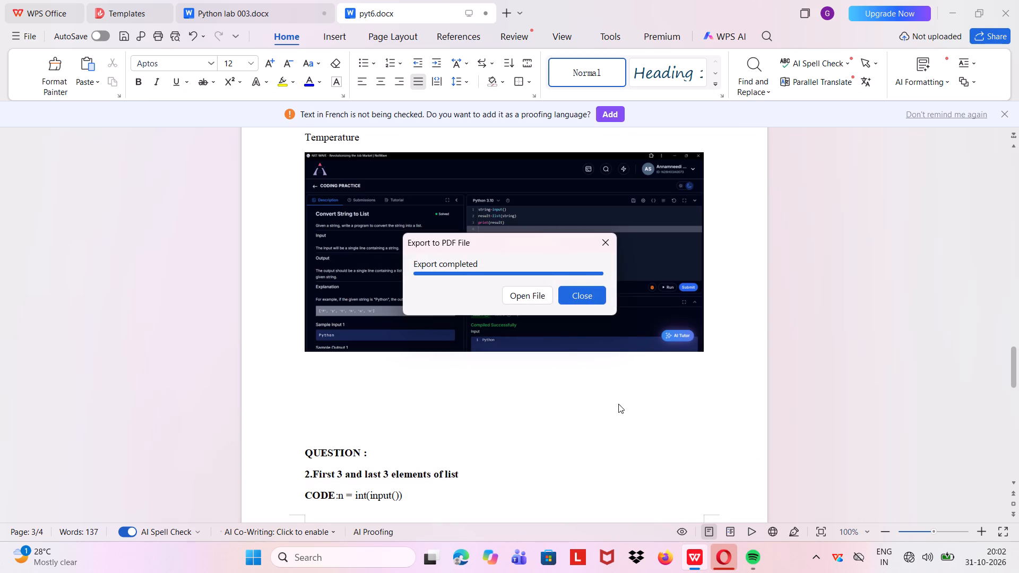
Open the exported pyt6.pdf and review its pages from the cover through the certificate to the code for question 2.
click(532, 301)
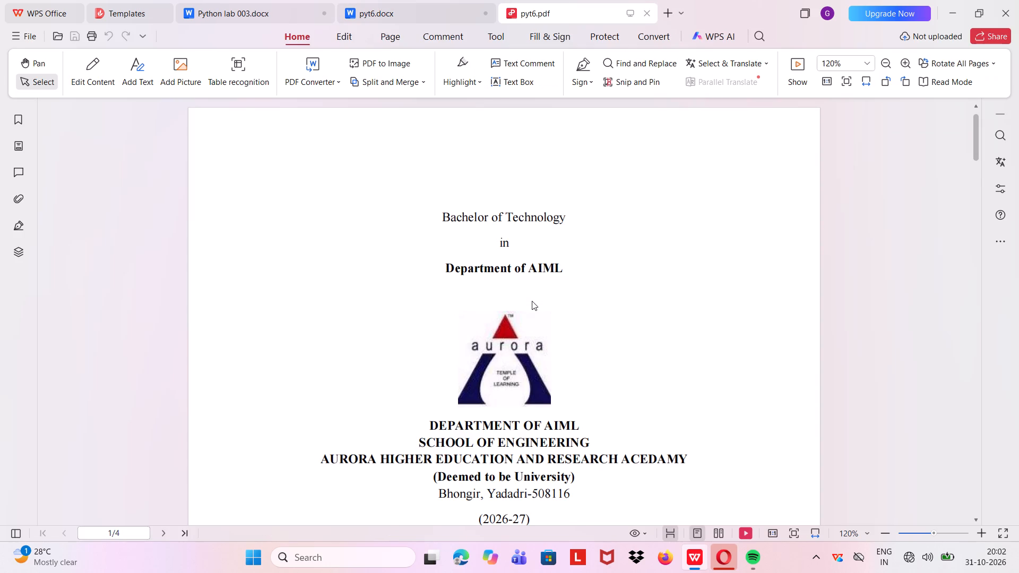
scroll(532, 301, down, 6)
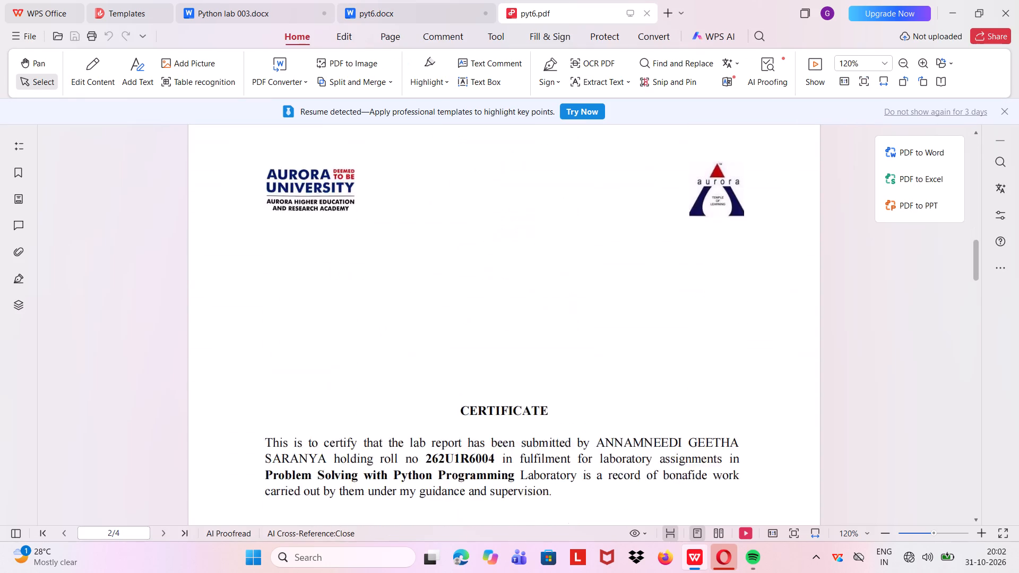
scroll(532, 301, down, 2)
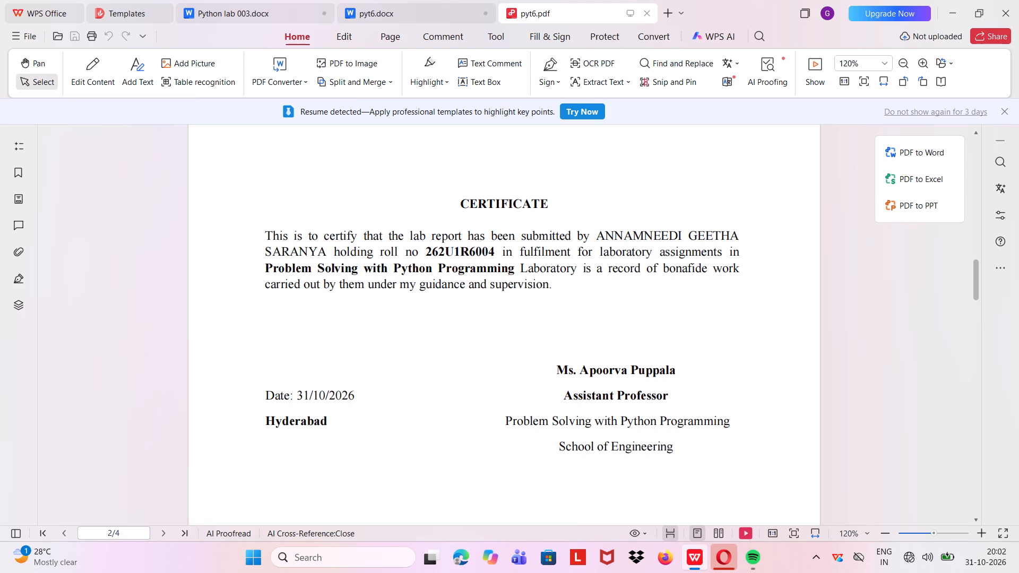
scroll(538, 273, down, 3)
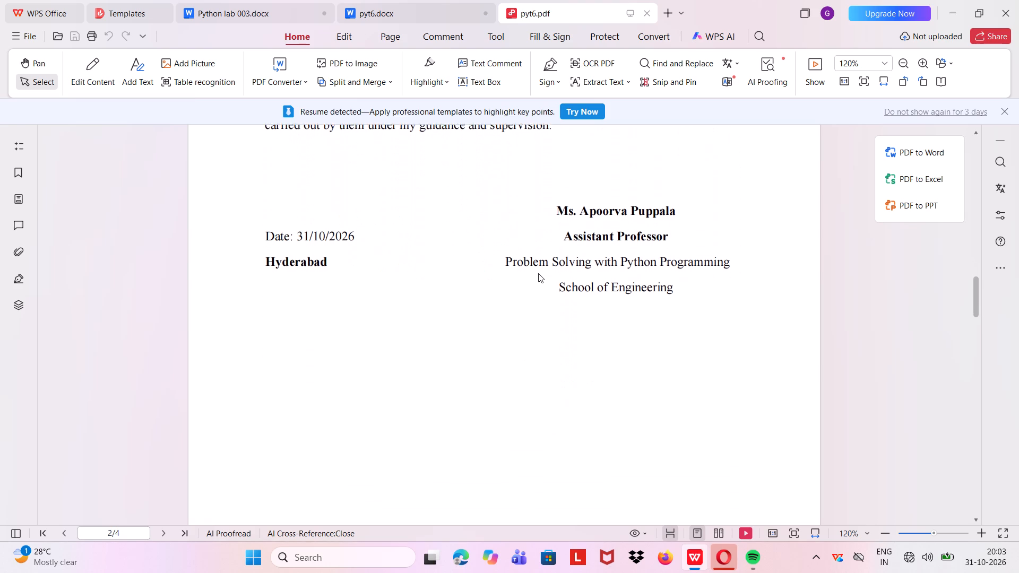
scroll(538, 273, down, 5)
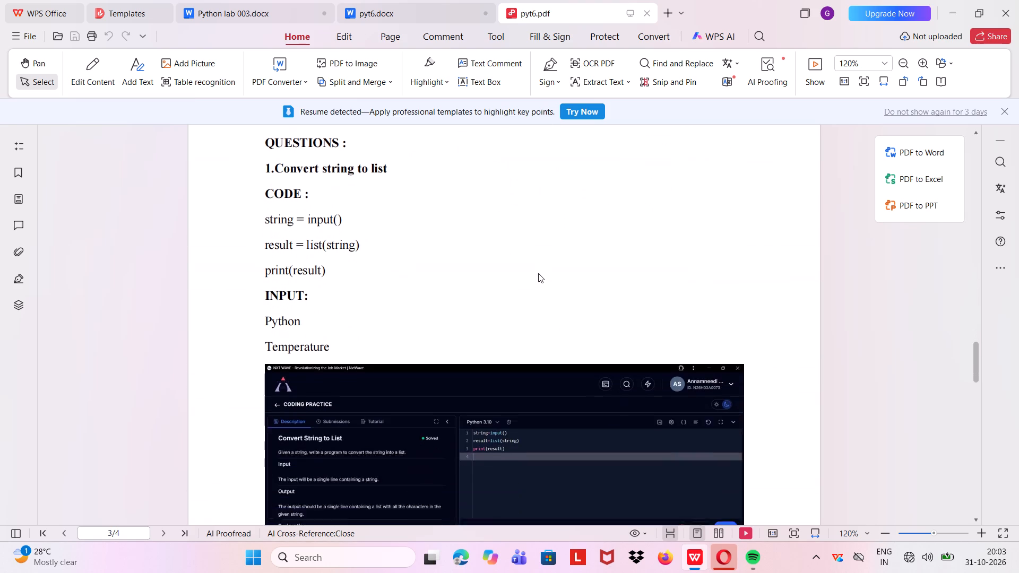
scroll(538, 273, down, 5)
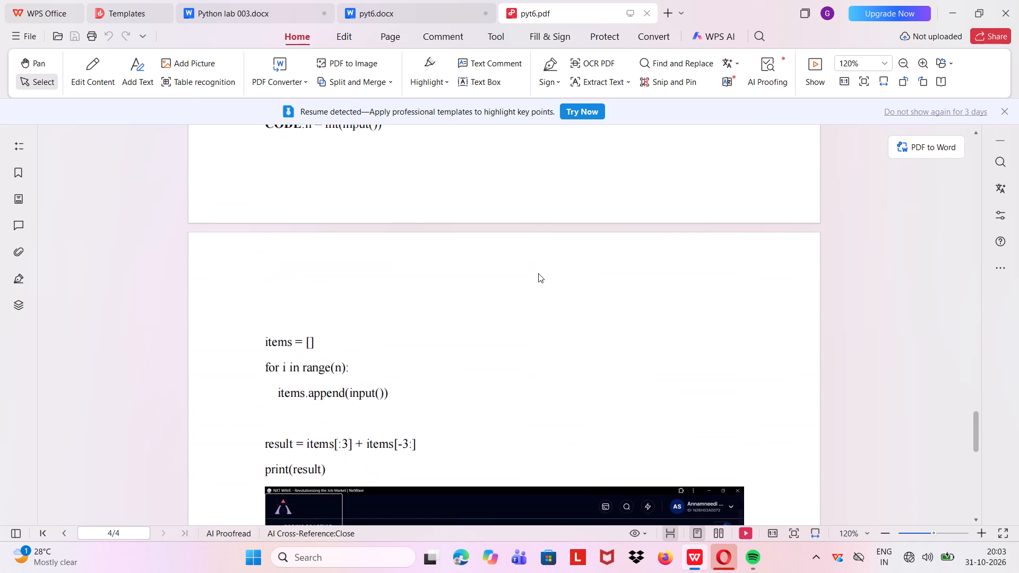
Check the last page of pyt6.pdf, including the coding practice screenshot under question 2's print(result) line.
scroll(538, 273, down, 3)
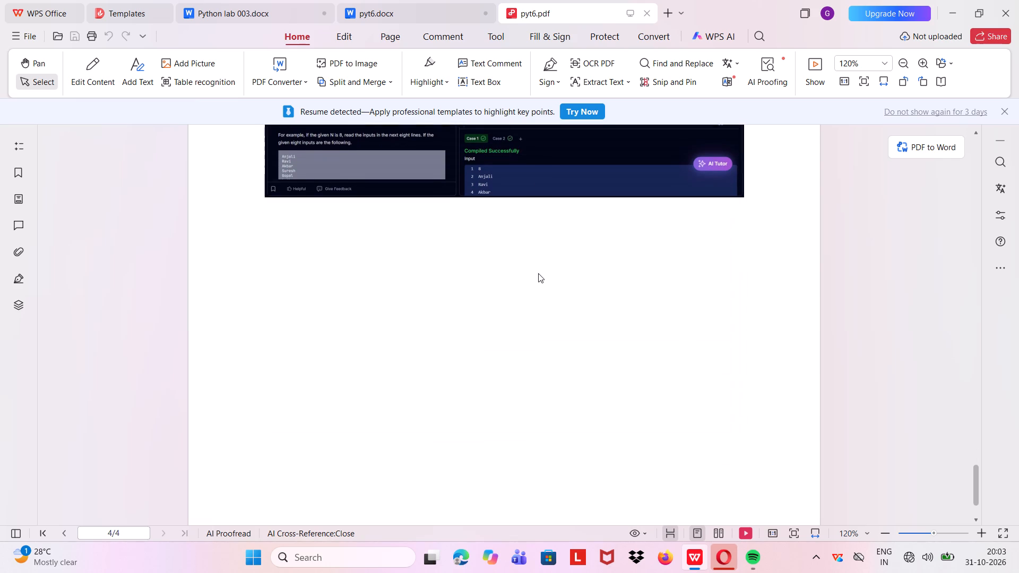
scroll(538, 273, down, 1)
scroll(573, 258, up, 1)
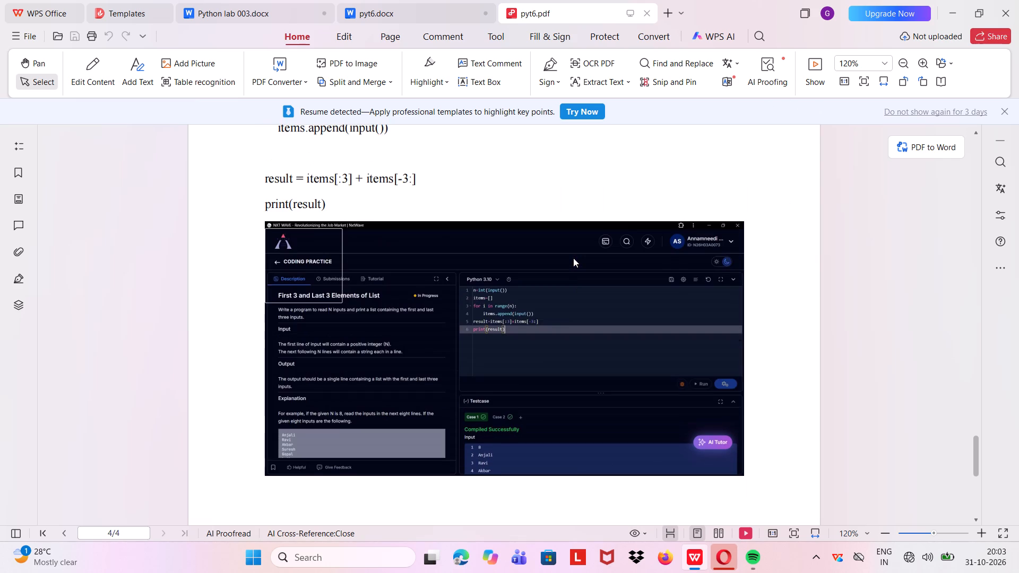
scroll(573, 258, up, 1)
Close WPS Office, discarding the unsaved changes to Python lab 003.docx and the other open document.
click(999, 6)
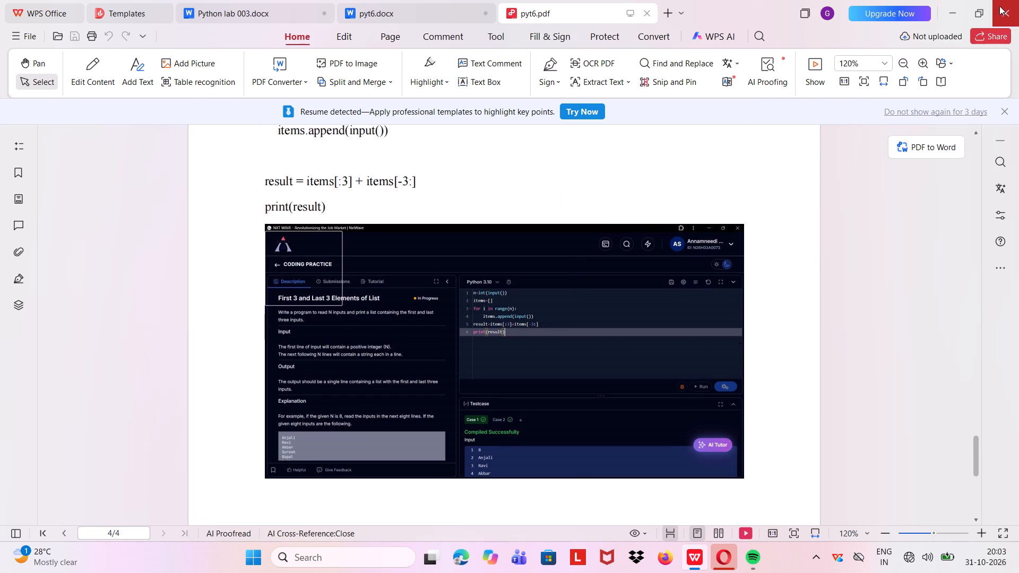
click(999, 6)
click(999, 6)
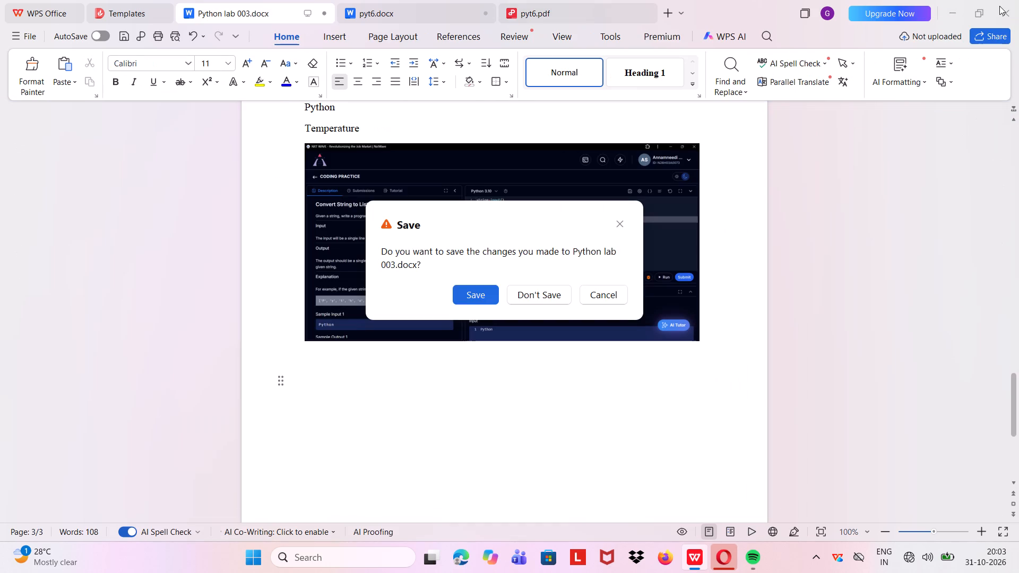
click(1004, 12)
drag(1004, 12, 541, 292)
click(541, 292)
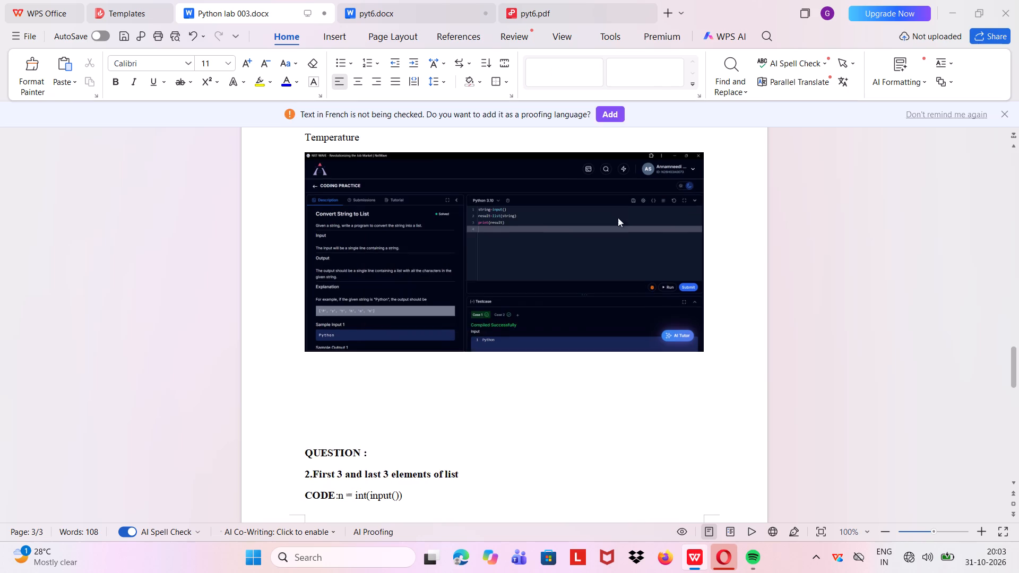
drag(997, 13, 538, 292)
click(538, 292)
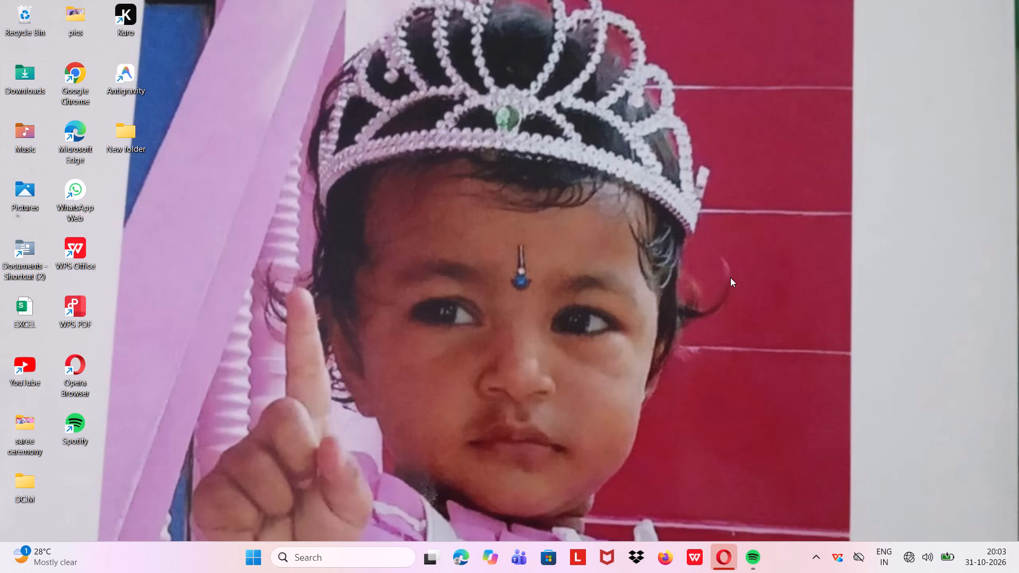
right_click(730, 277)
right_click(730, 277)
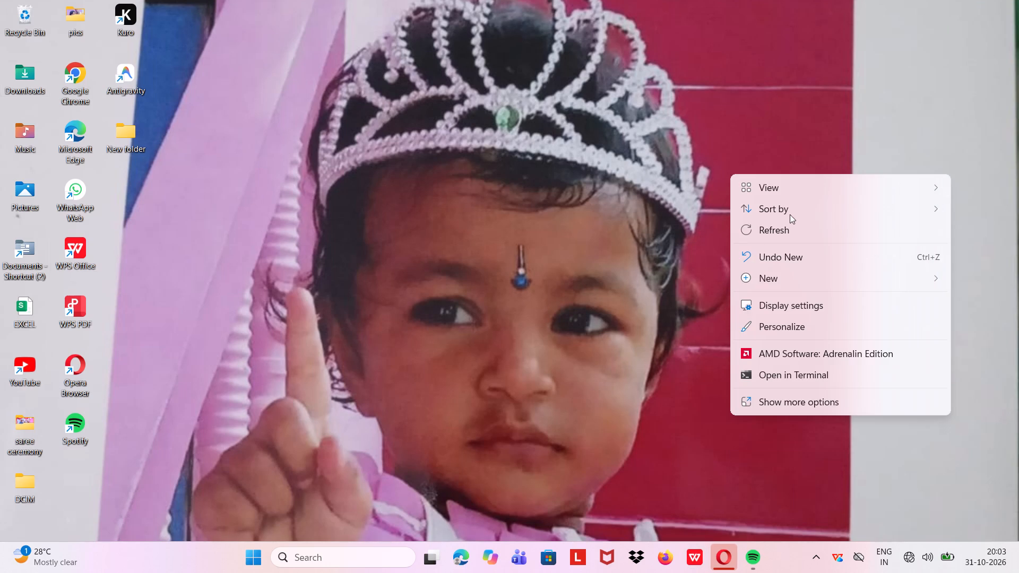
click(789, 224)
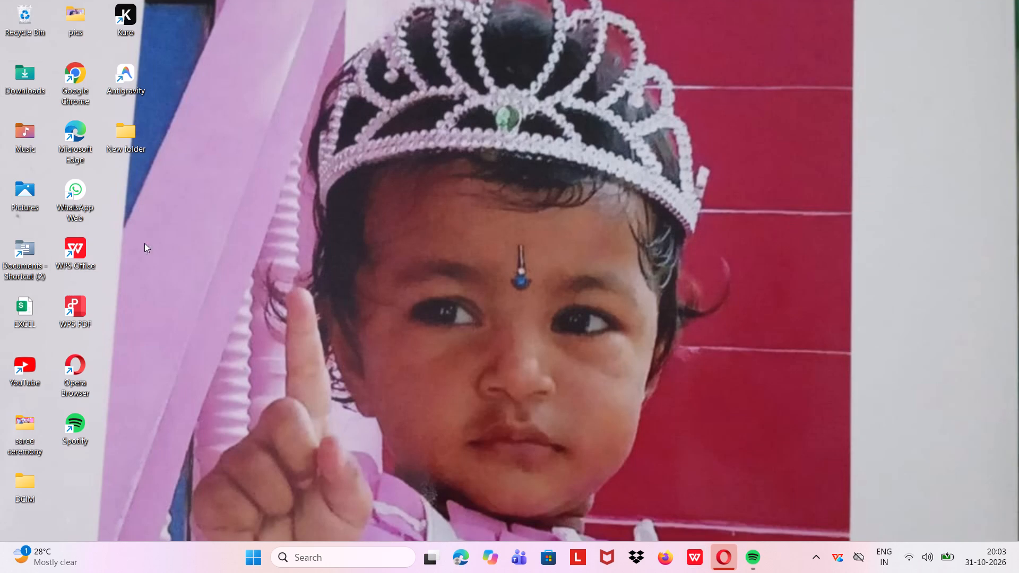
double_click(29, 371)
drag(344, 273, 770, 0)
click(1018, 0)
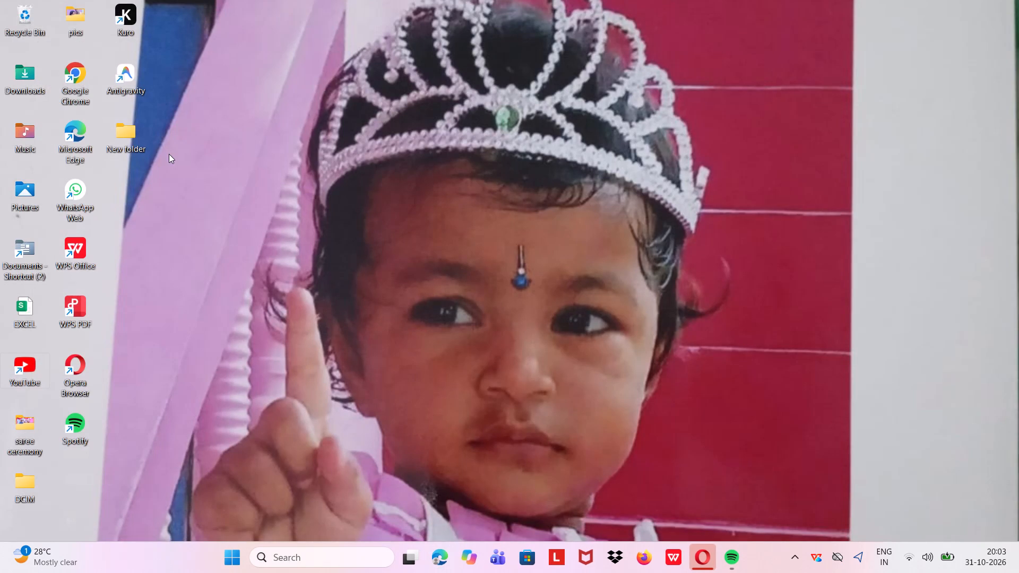
Open the pyt6 PDF file from the Downloads folder in its default application.
double_click(28, 74)
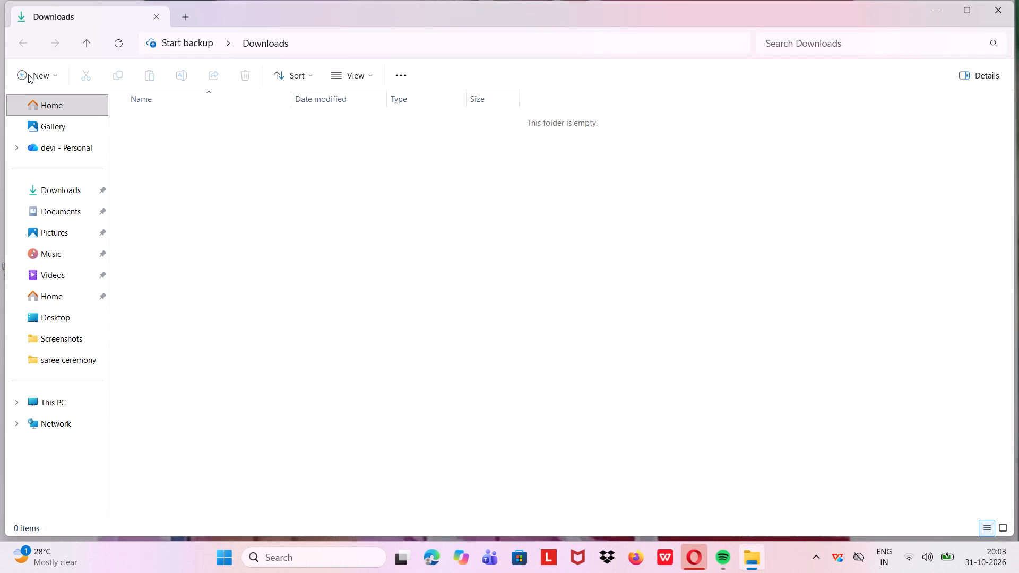
click(69, 194)
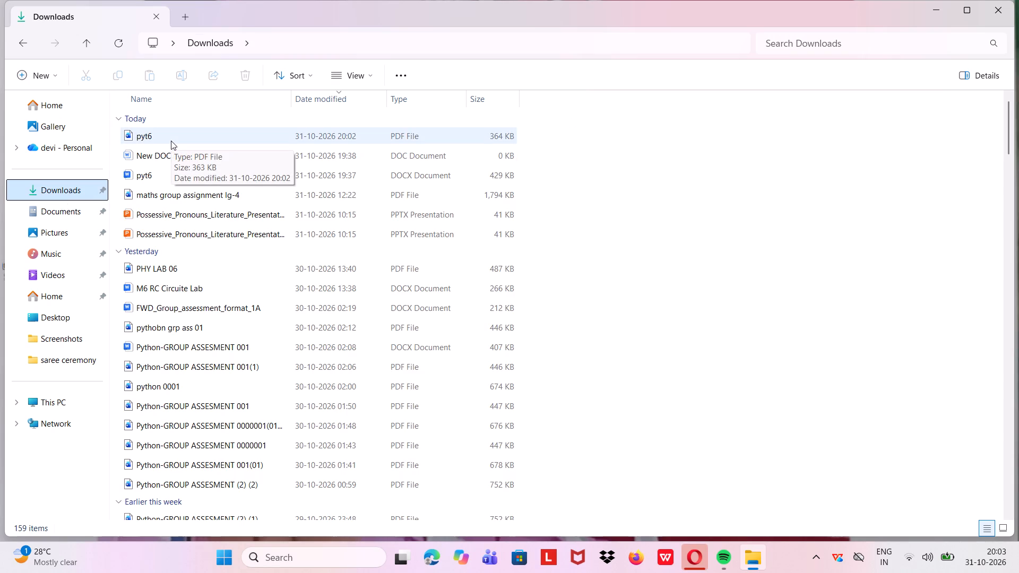
click(171, 141)
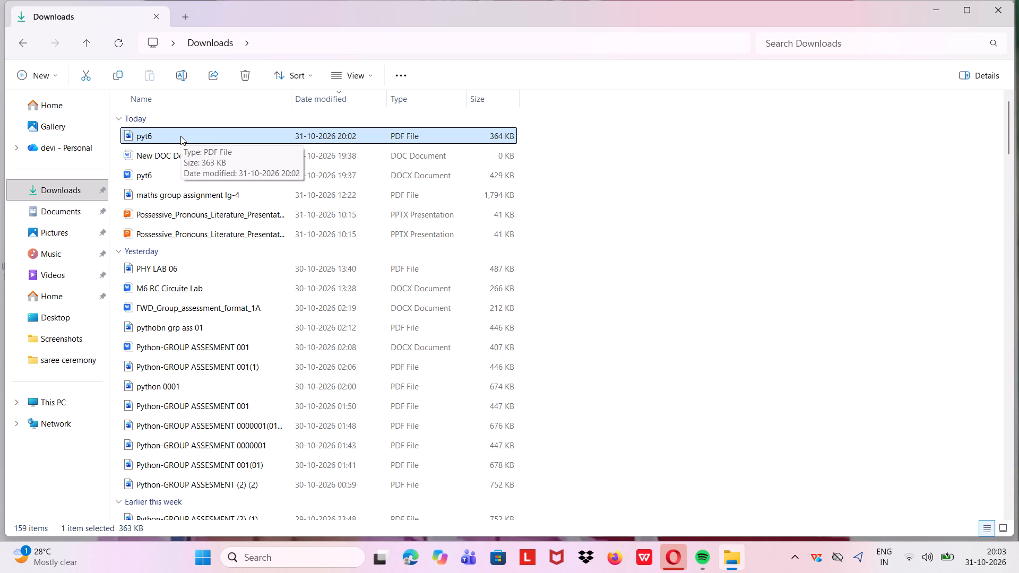
double_click(180, 136)
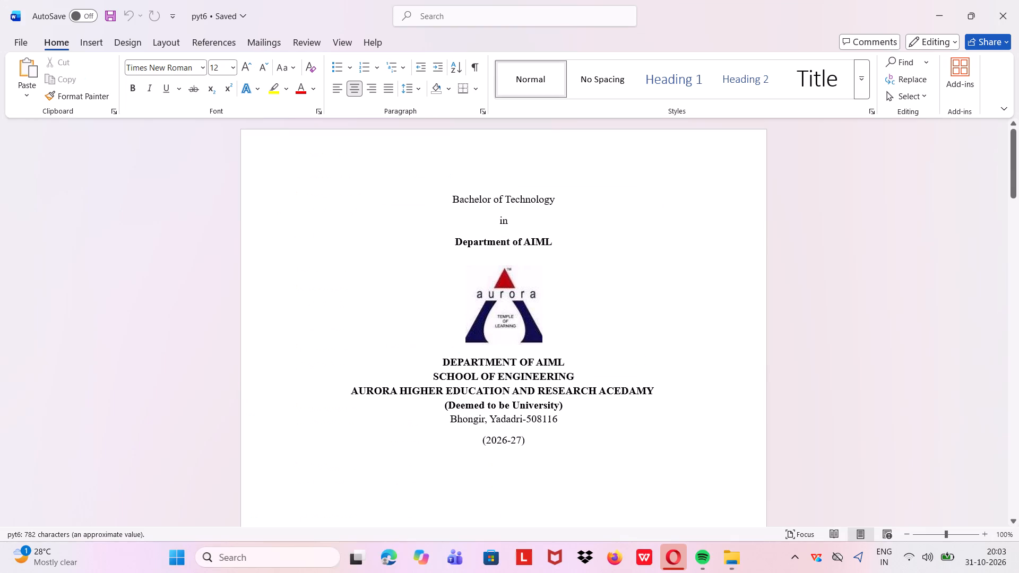
Review pyt6 in Word from the cover to question 2, examining its code lines and screenshot placement.
scroll(391, 316, down, 3)
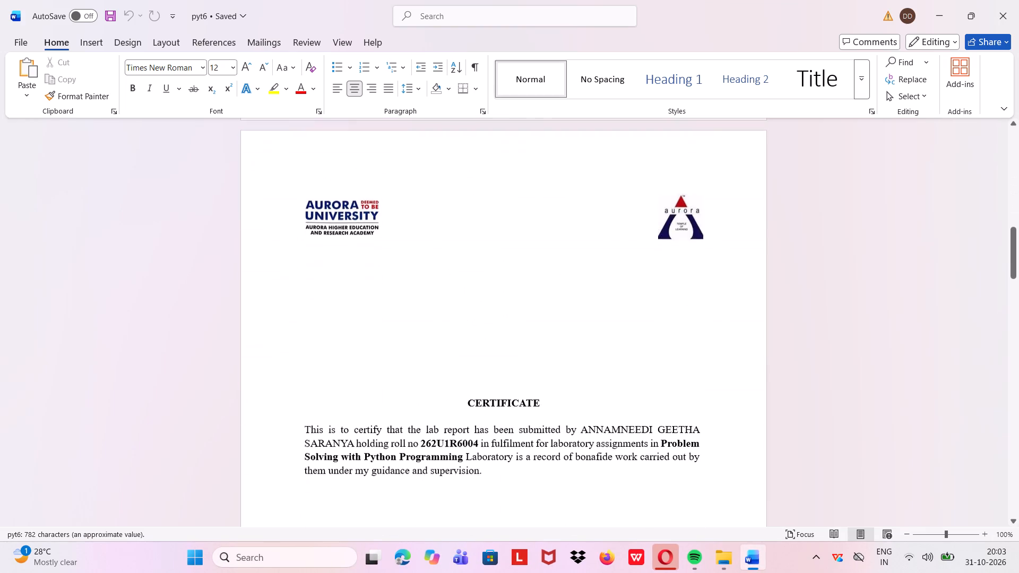
scroll(391, 316, down, 5)
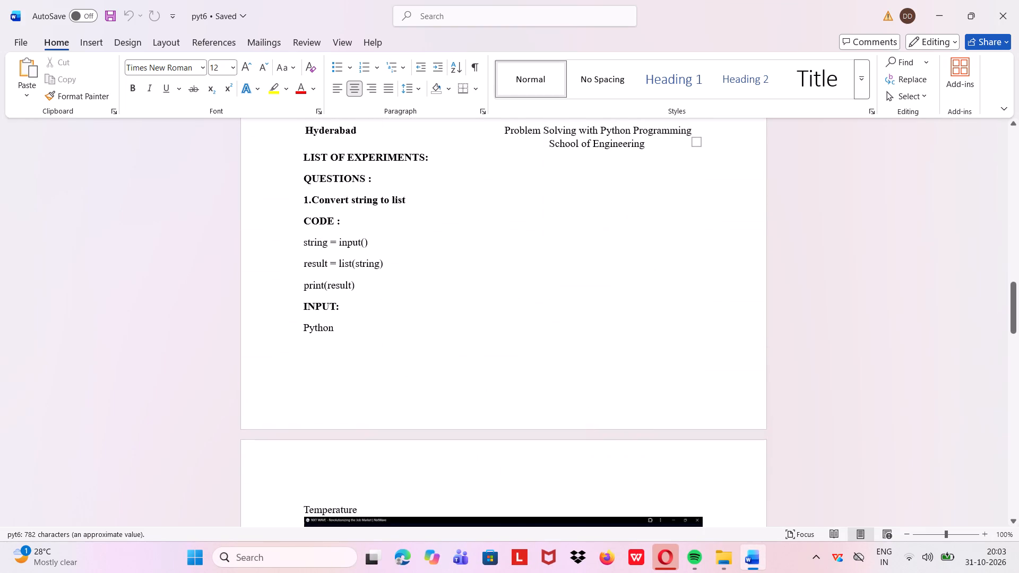
scroll(391, 316, down, 4)
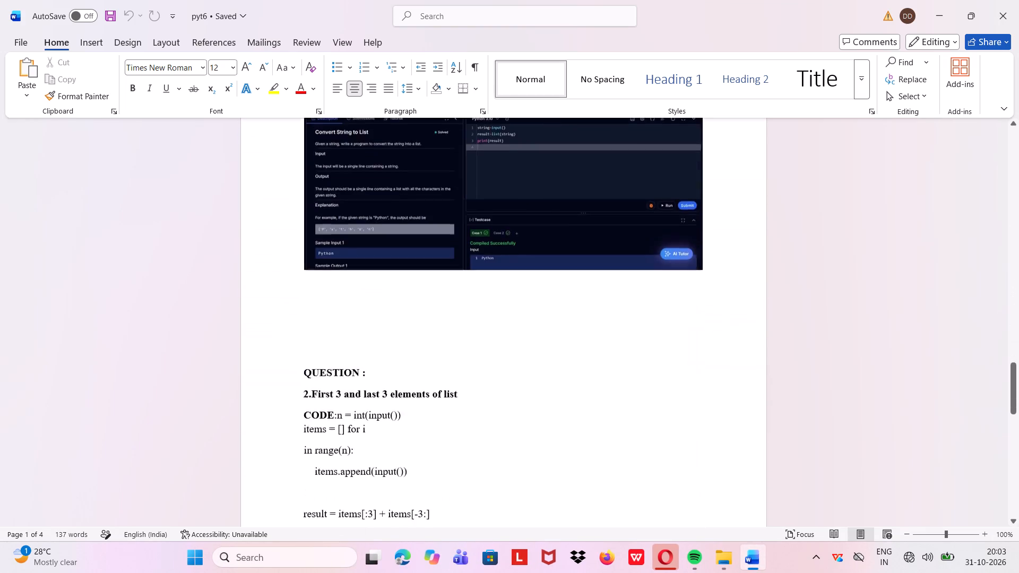
scroll(391, 316, down, 4)
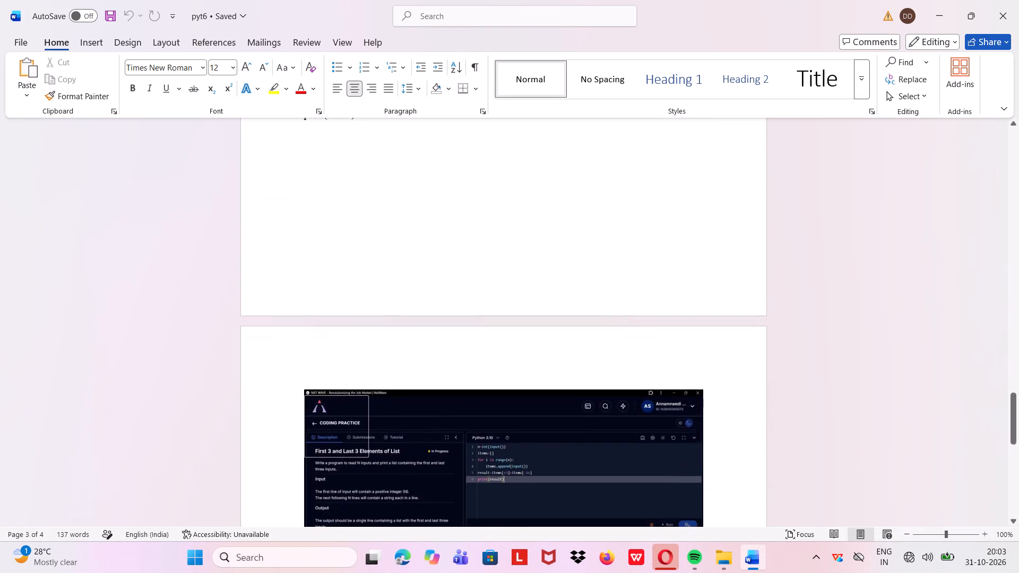
scroll(391, 316, down, 1)
scroll(391, 316, up, 1)
scroll(391, 316, down, 1)
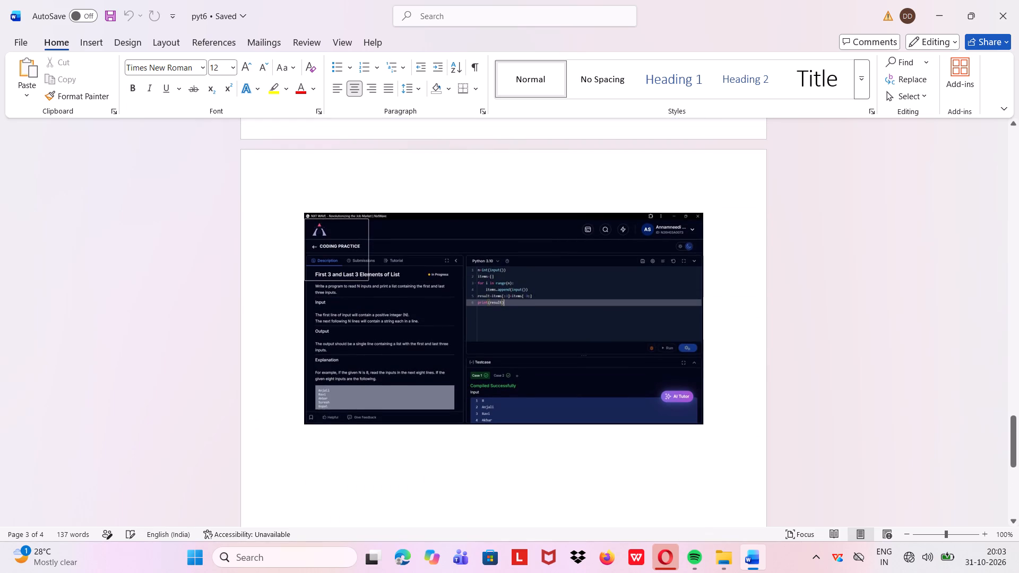
scroll(391, 316, up, 4)
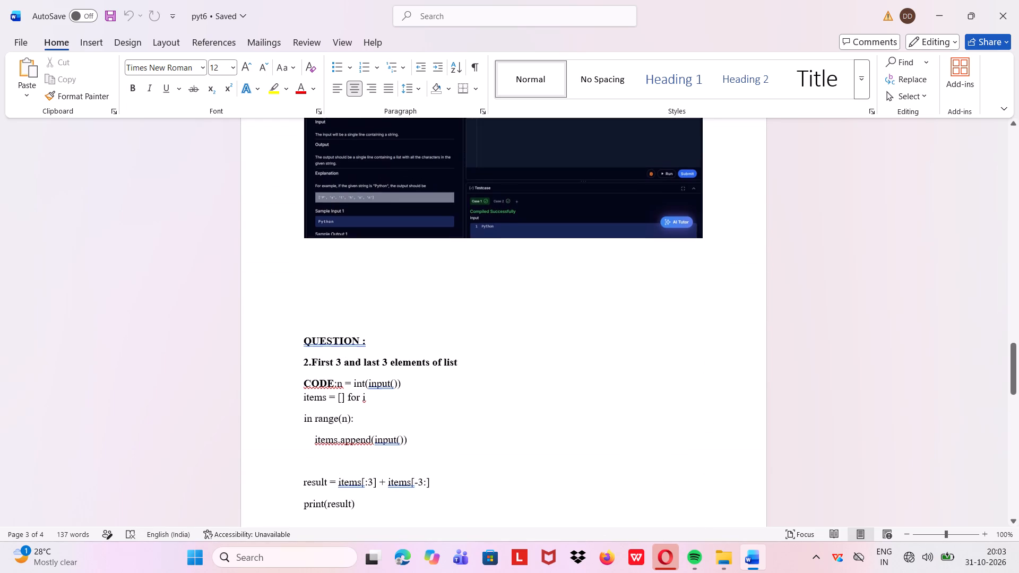
scroll(391, 316, up, 1)
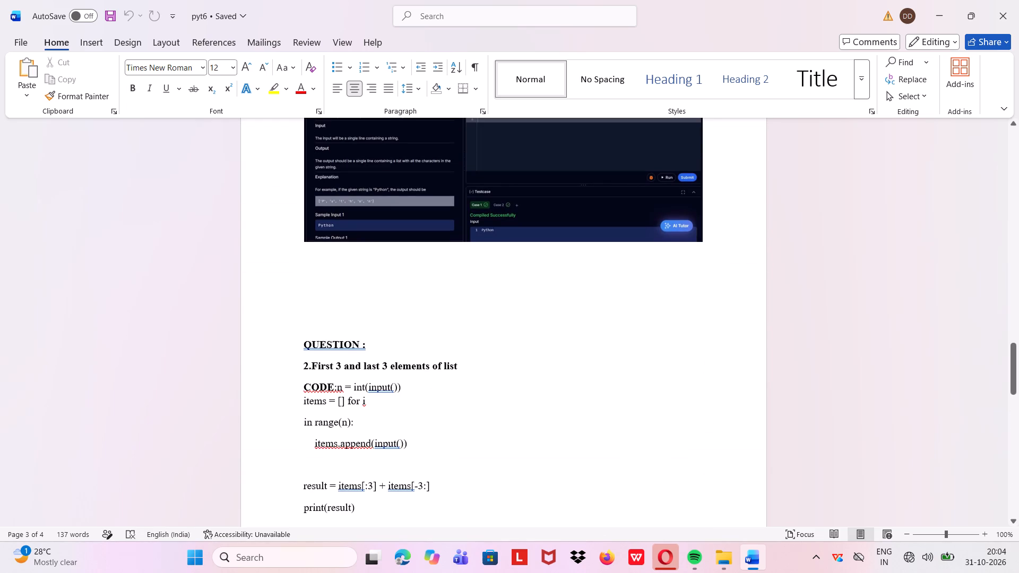
scroll(392, 435, down, 3)
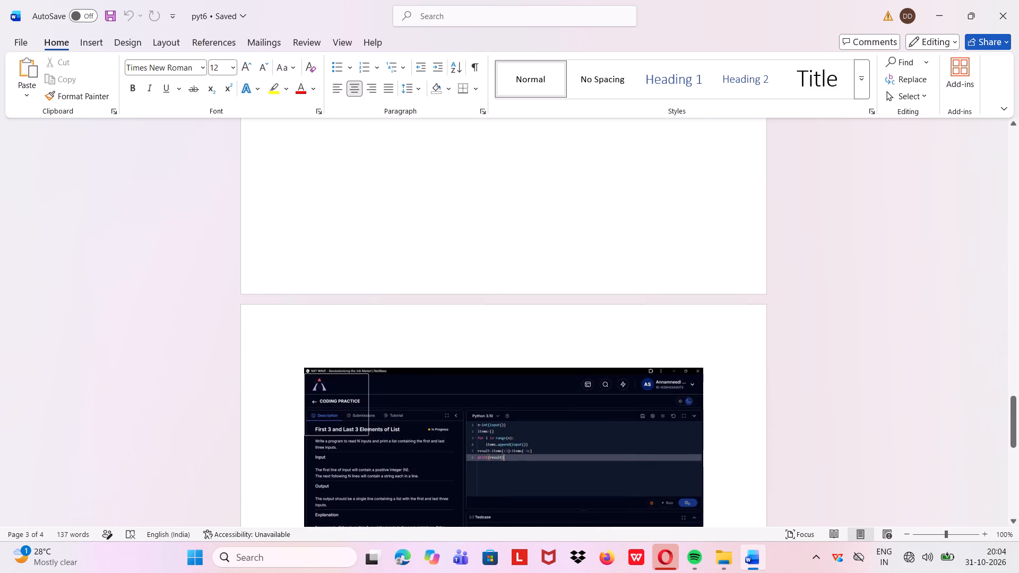
scroll(392, 435, up, 2)
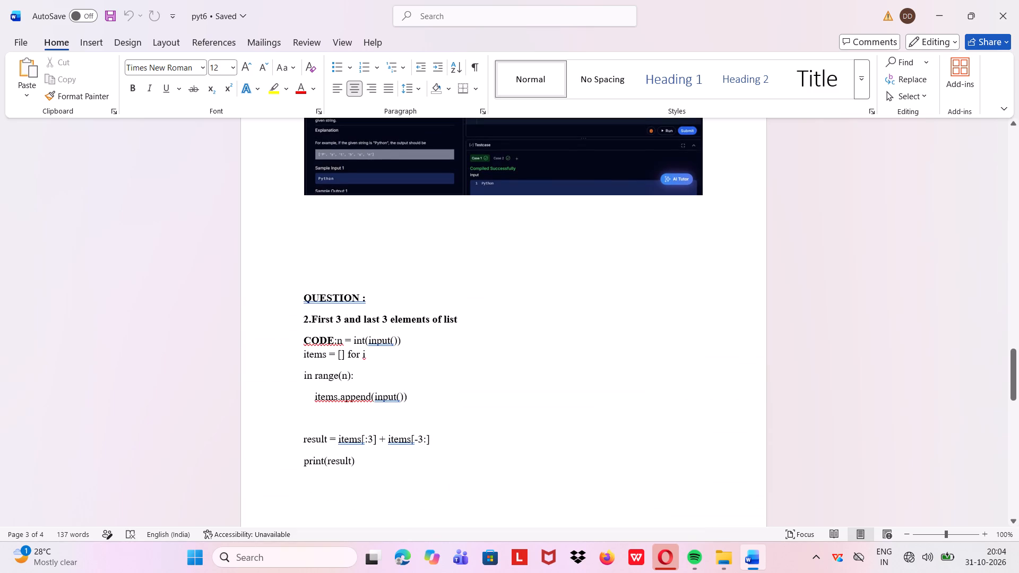
Start a new line after items = [] in question 2's code, separating it from the for i statement.
click(346, 350)
key(Return)
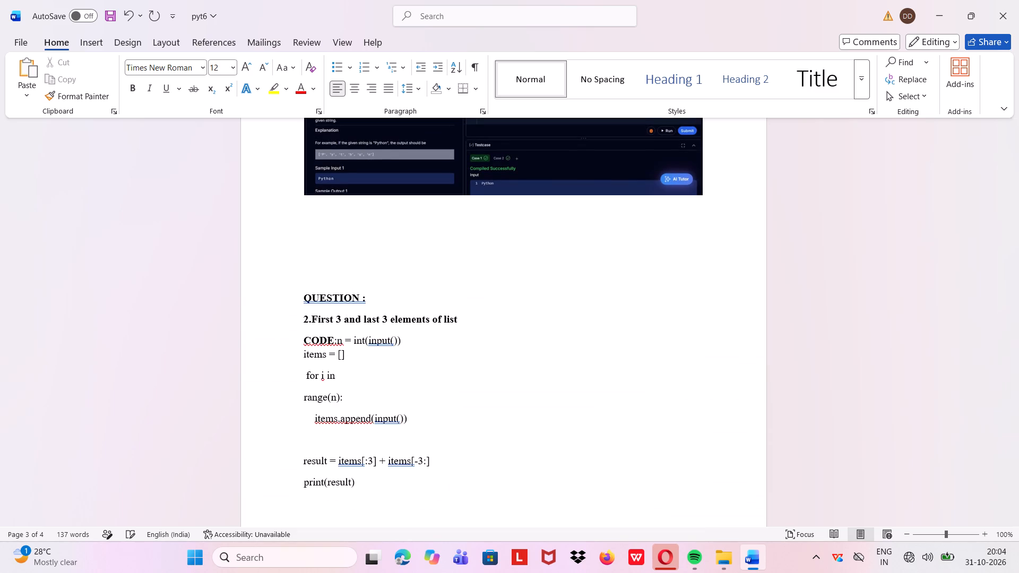
Join the range(n): line onto the end of the for i in line in question 2's code.
scroll(346, 350, down, 1)
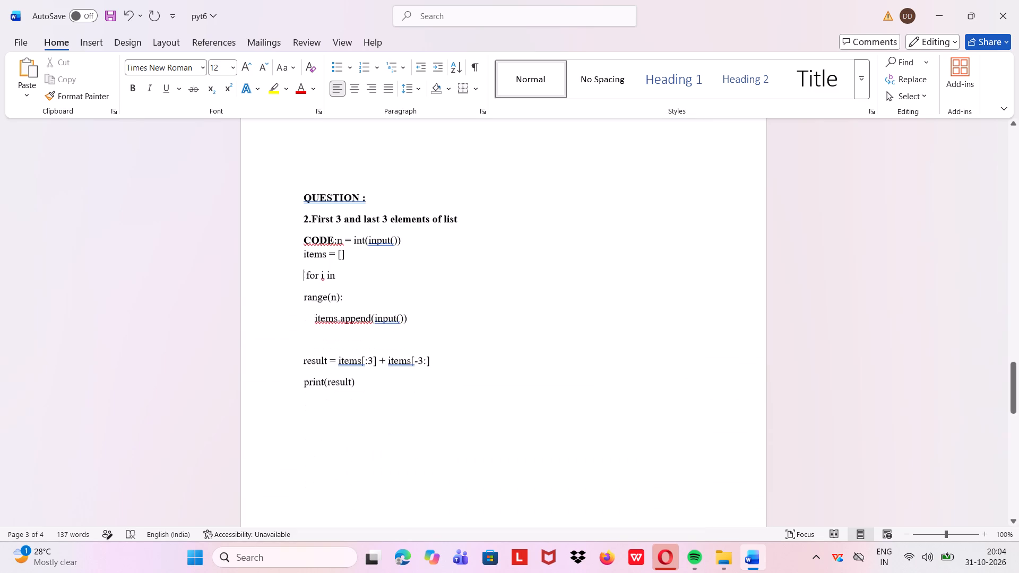
scroll(346, 350, down, 3)
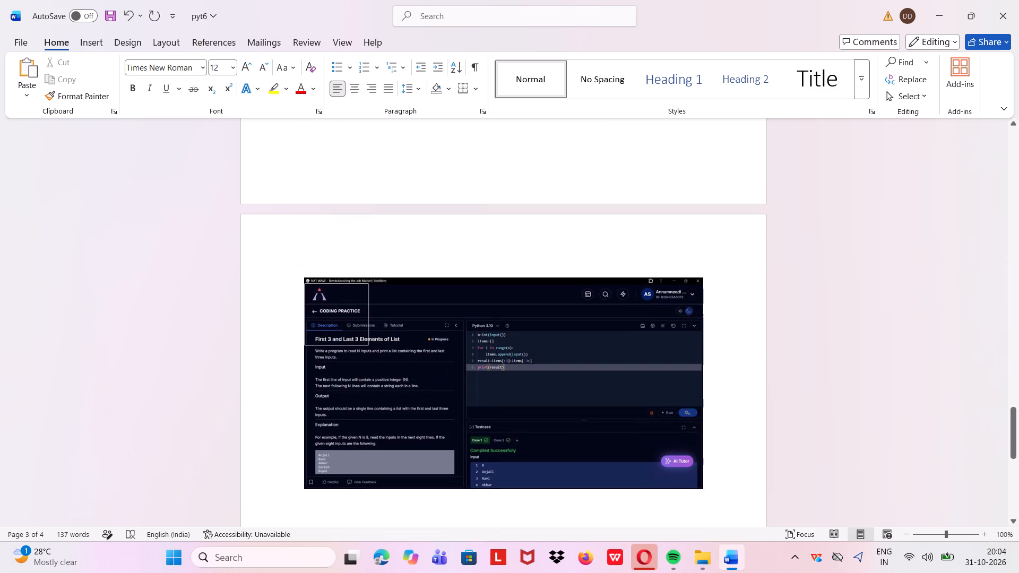
scroll(310, 362, up, 2)
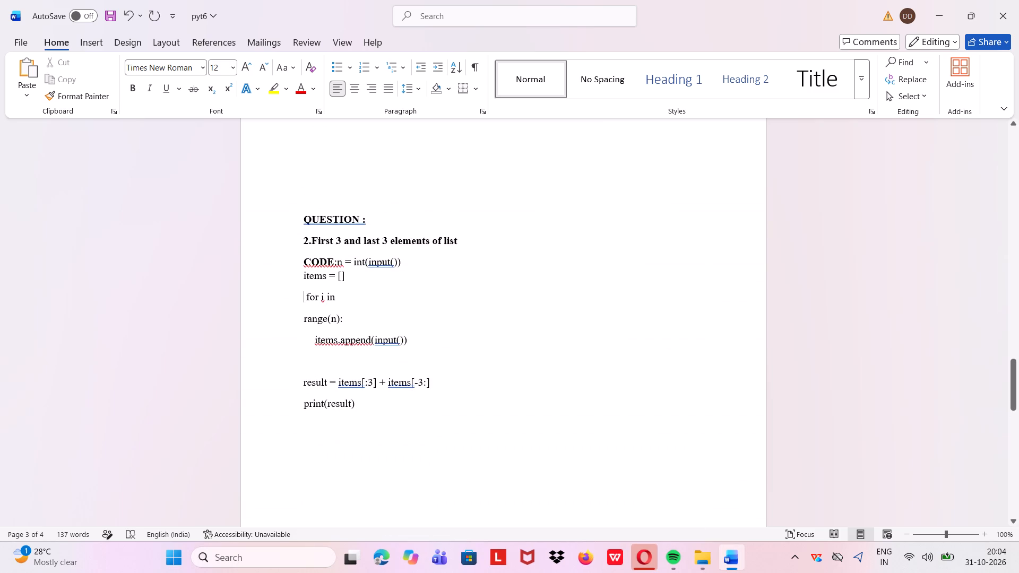
click(303, 316)
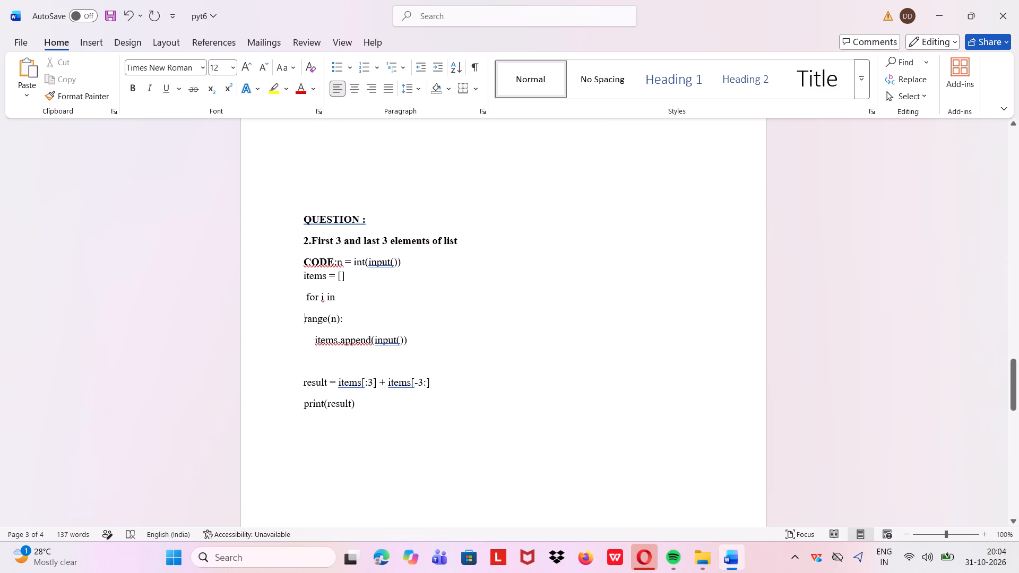
right_click(303, 316)
key(BackSpace)
click(303, 316)
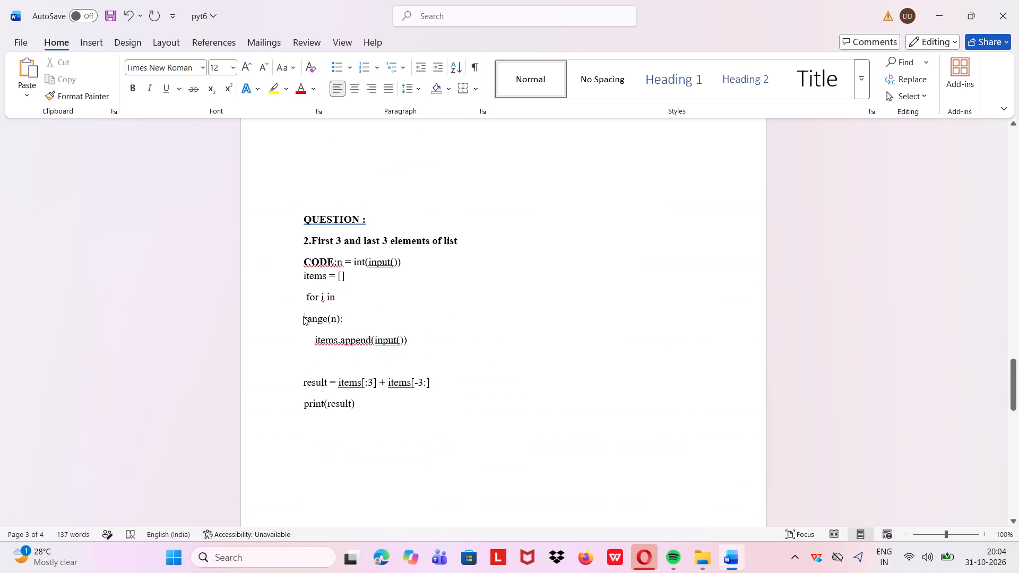
click(304, 325)
key(BackSpace)
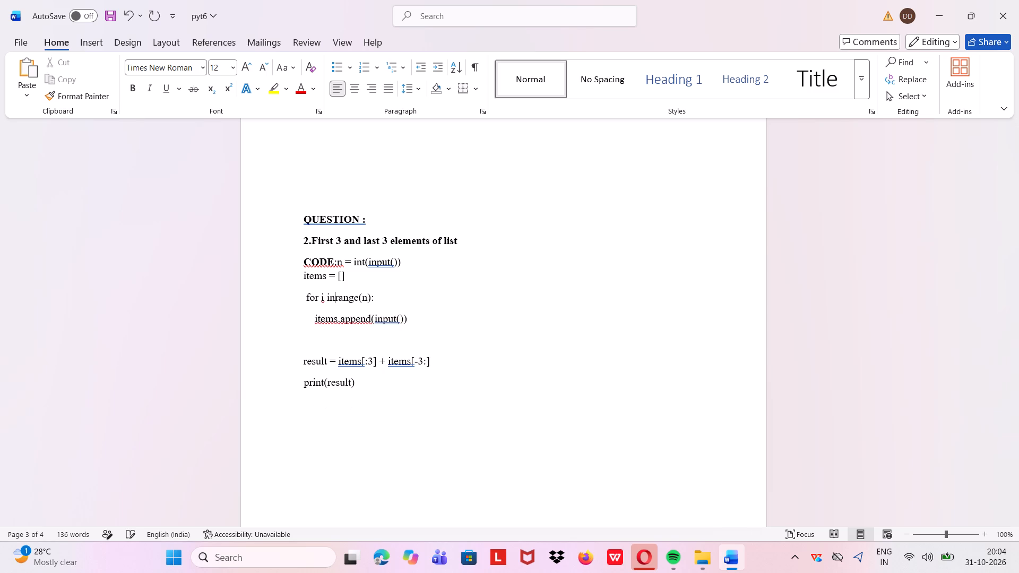
key(space)
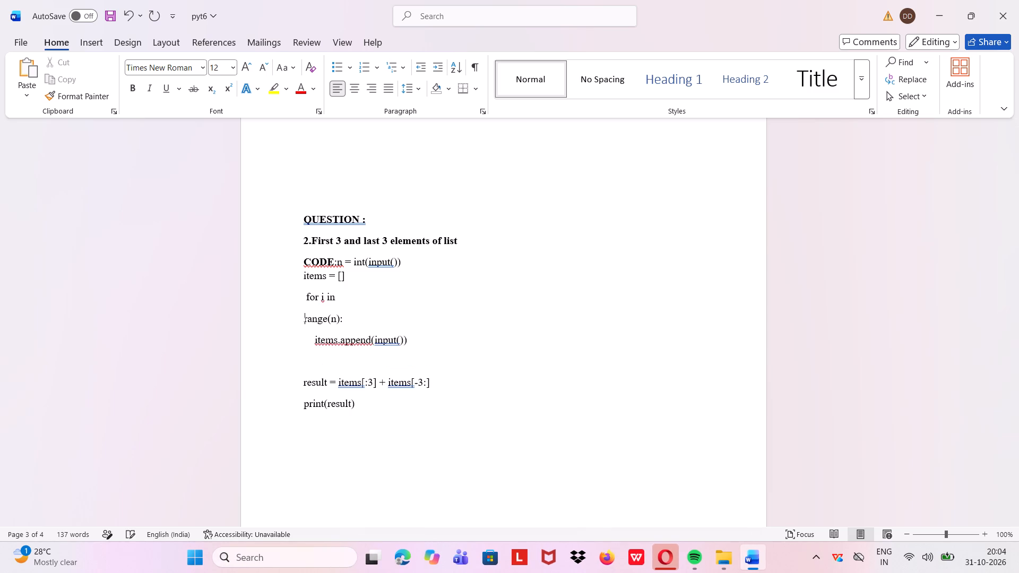
key(BackSpace)
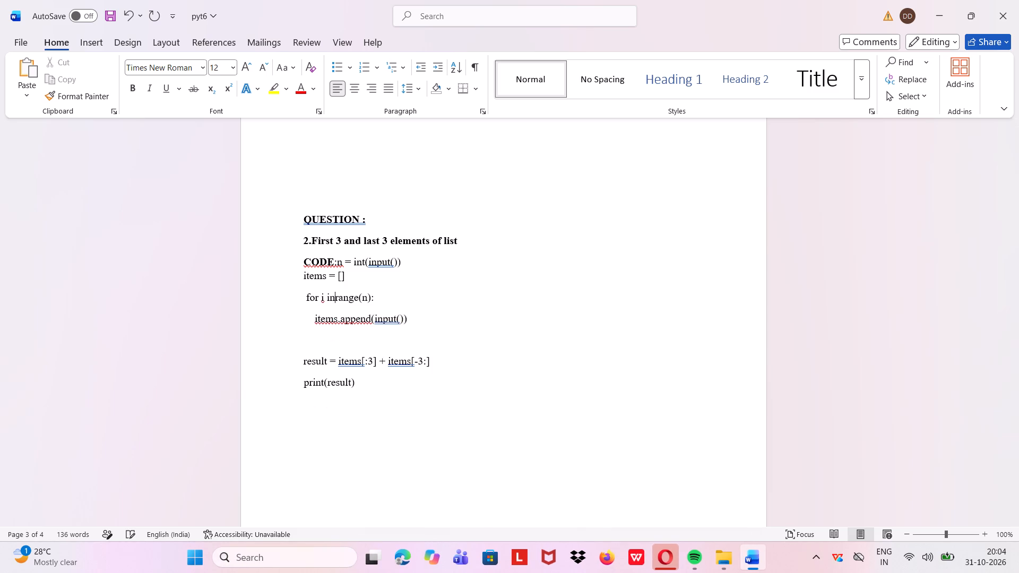
Retype the loop header in question 2's code as for i in range(n):, with a space before range and no leading space.
click(327, 300)
click(332, 297)
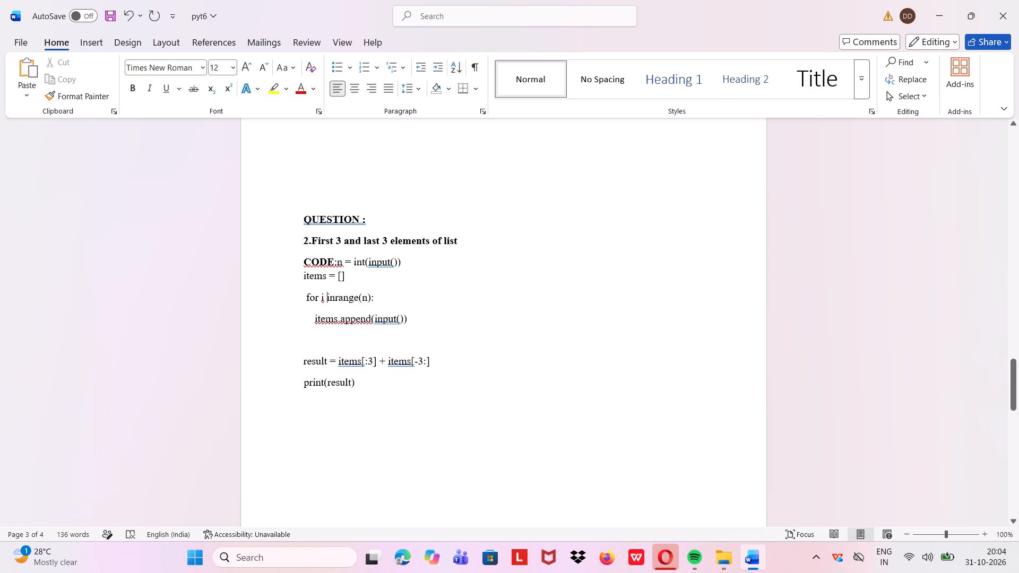
click(332, 297)
key(BackSpace)
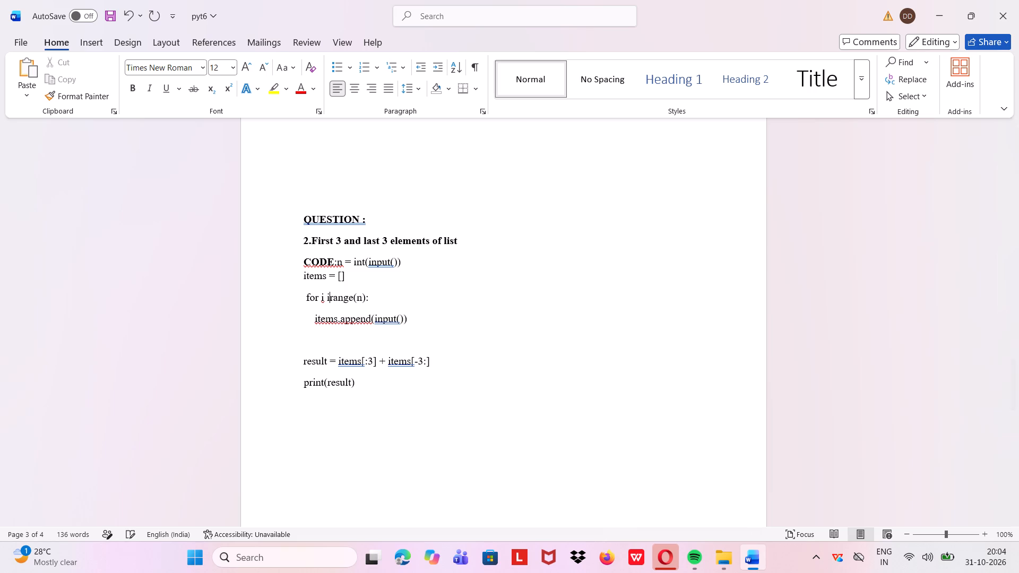
key(BackSpace)
key(BackSpace)
key(BackSpace)
key(BackSpace)
key(space)
text(i)
key(space)
key(BackSpace)
key(BackSpace)
text(i in)
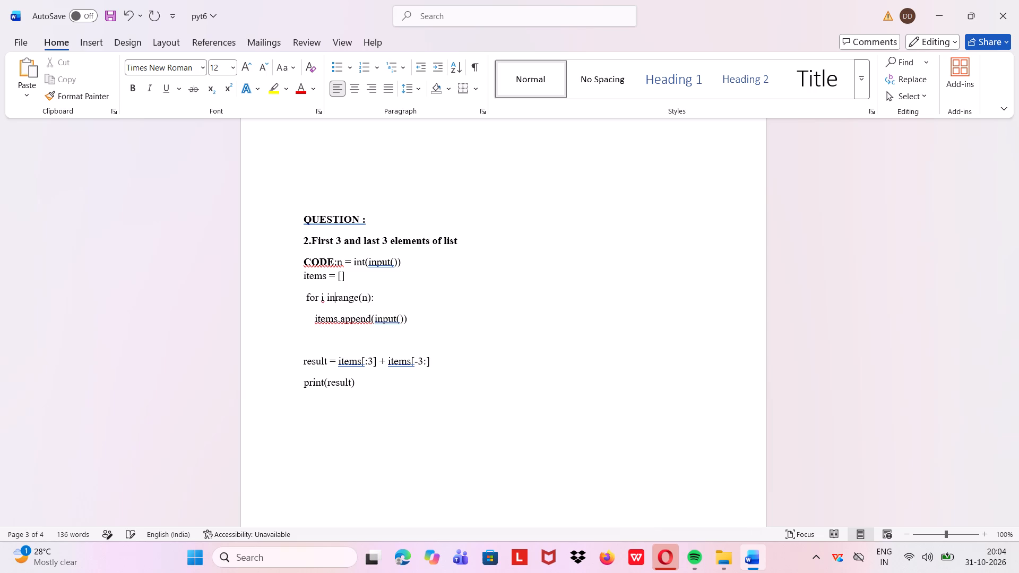
key(space)
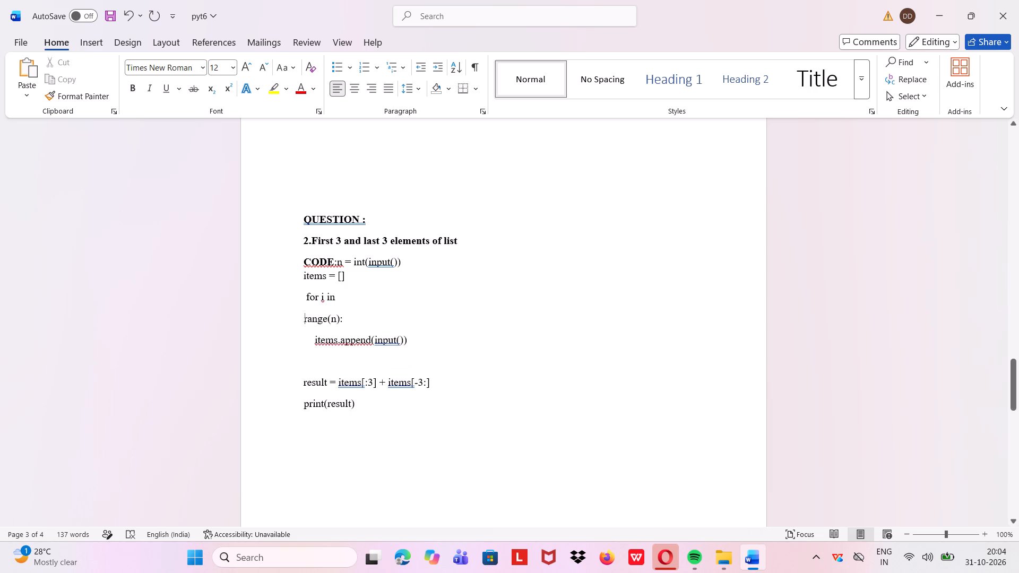
click(306, 296)
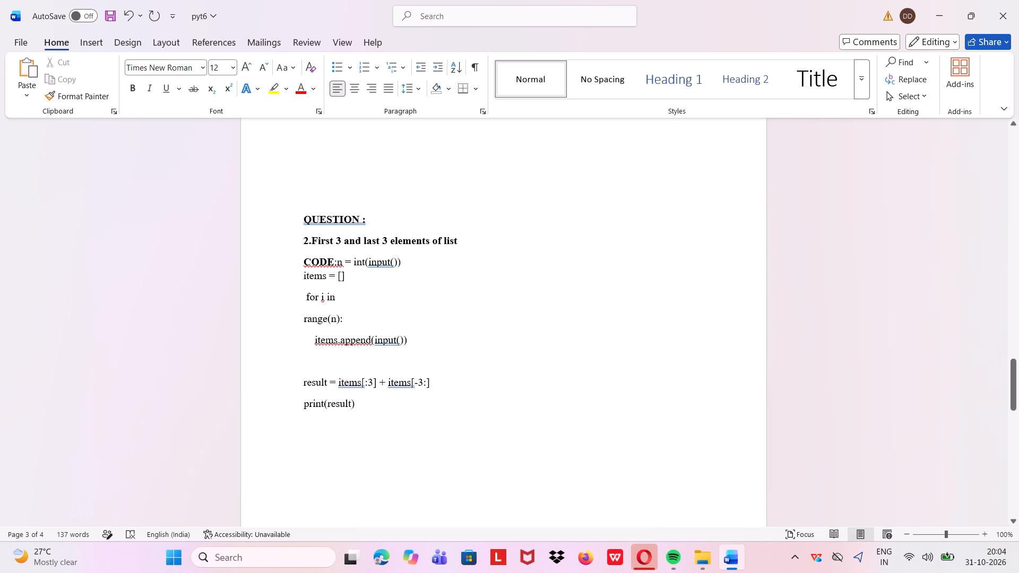
key(BackSpace)
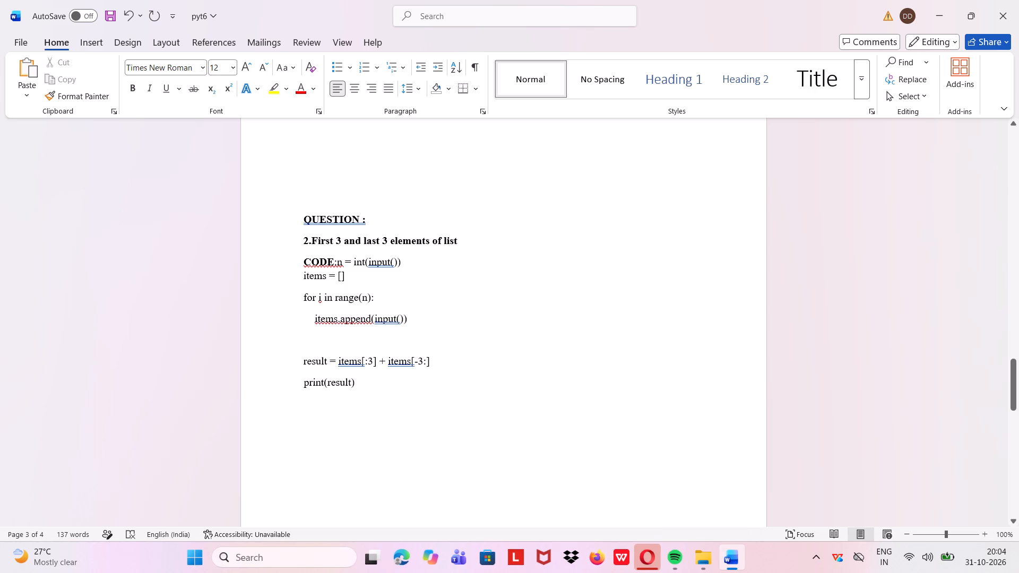
Move n = int(input()) onto its own line below the CODE: label in question 2.
scroll(383, 394, down, 2)
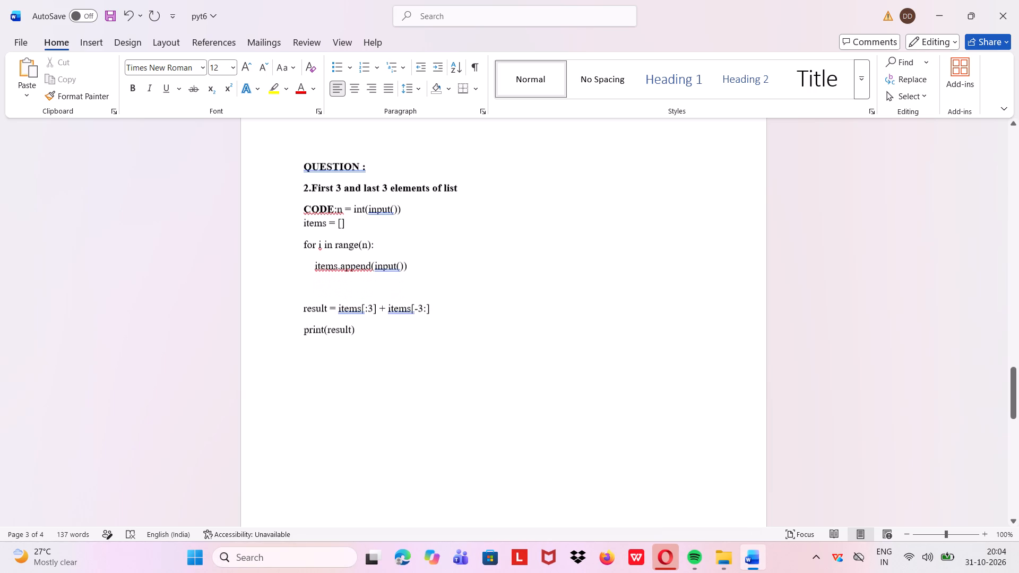
scroll(383, 394, down, 1)
click(336, 195)
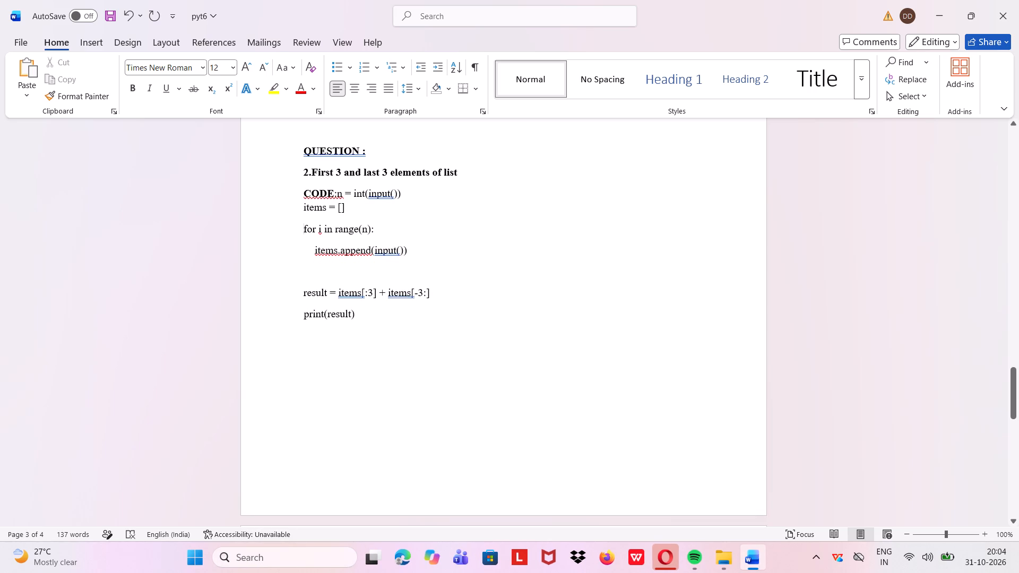
key(Return)
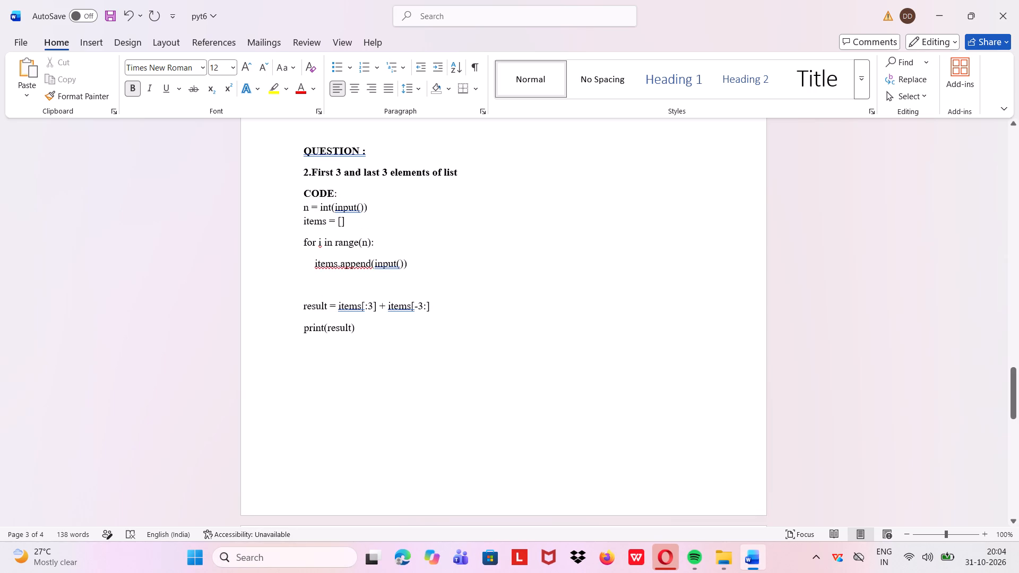
Remove the indentation before items.append(input()) in question 2's code.
click(313, 267)
key(BackSpace)
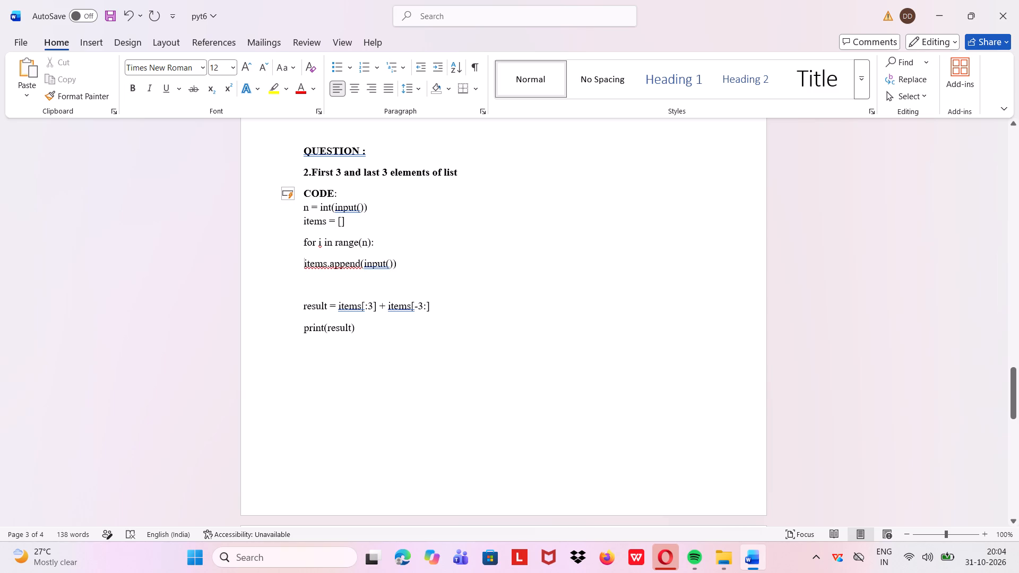
Redo the line breaks after items.append(input()), starting result = items[:3] + items[-3:] and print(result) on separate lines.
click(346, 288)
click(299, 307)
key(BackSpace)
key(BackSpace)
key(BackSpace)
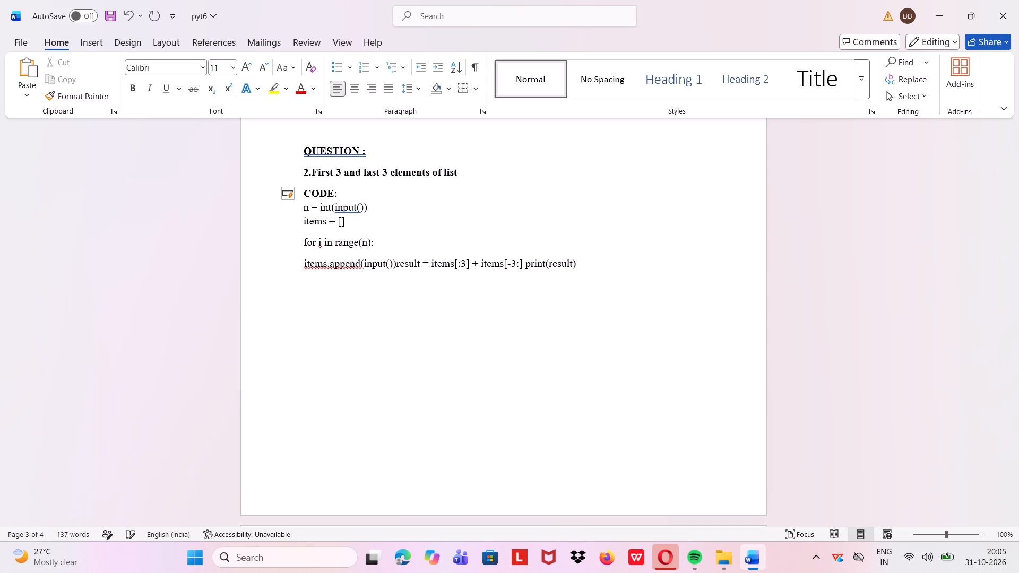
key(Return)
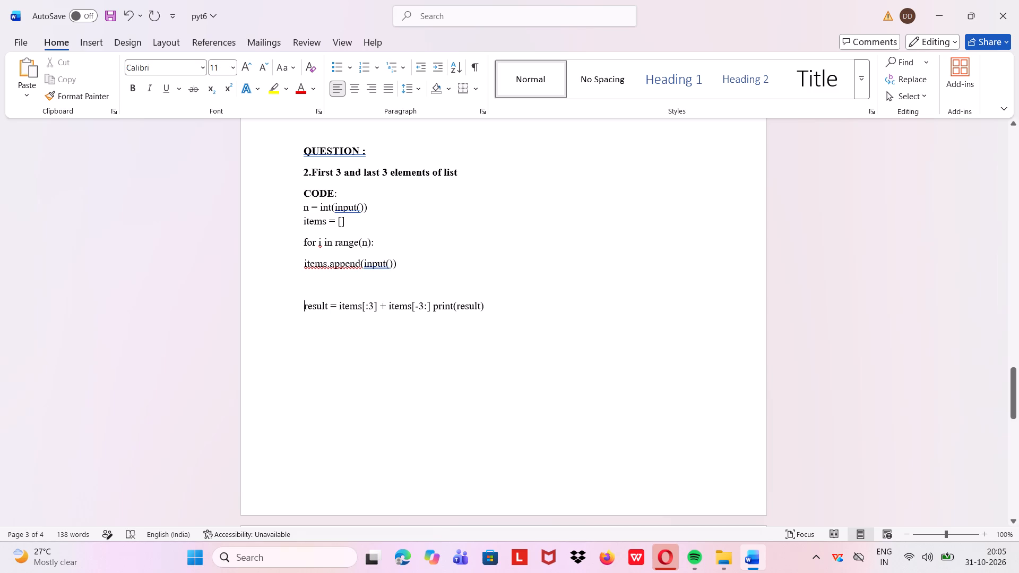
click(430, 309)
key(Return)
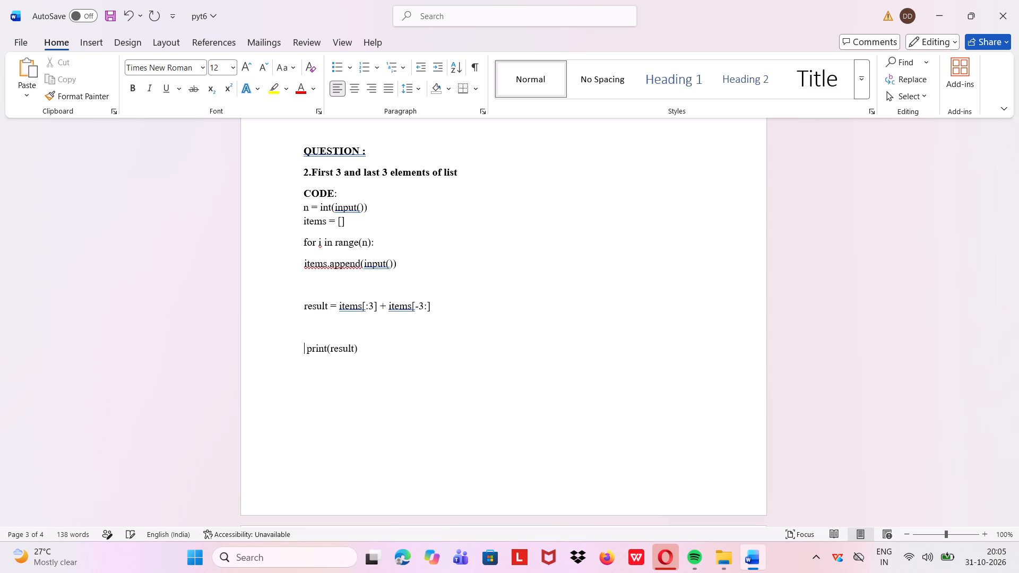
Save the report as a PDF named python lab 06 in the Downloads folder.
scroll(430, 309, down, 5)
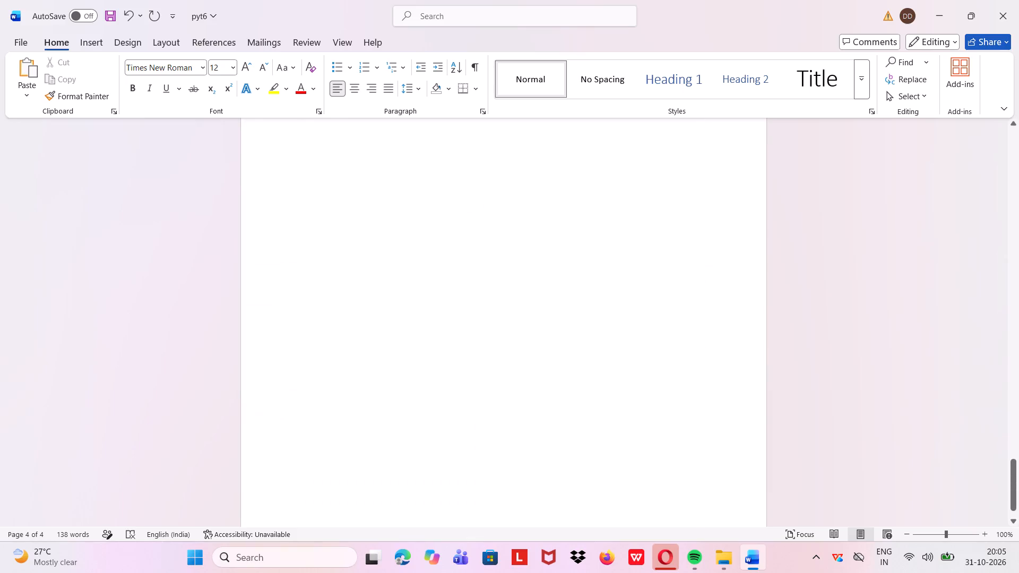
click(21, 48)
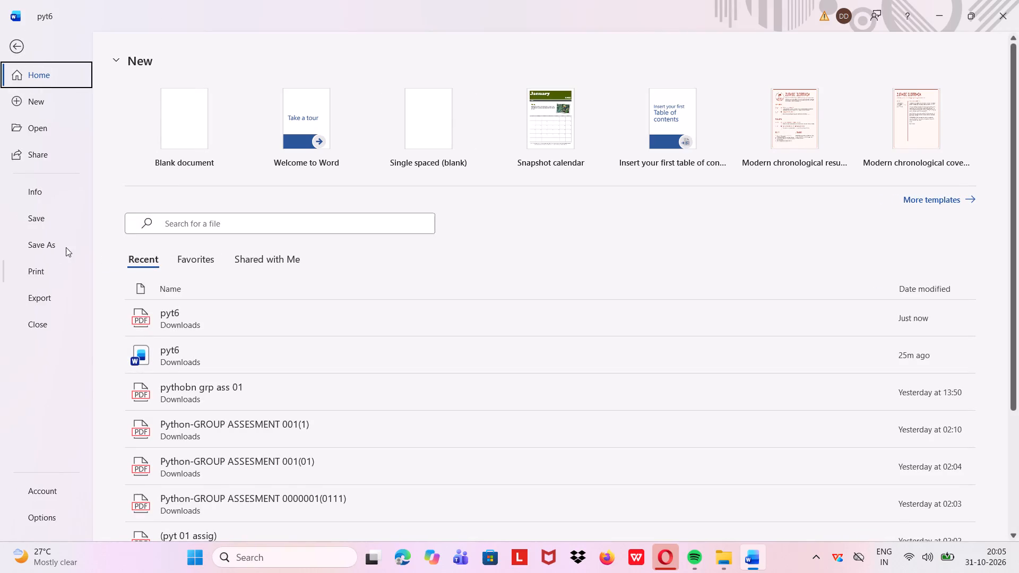
click(66, 247)
click(463, 129)
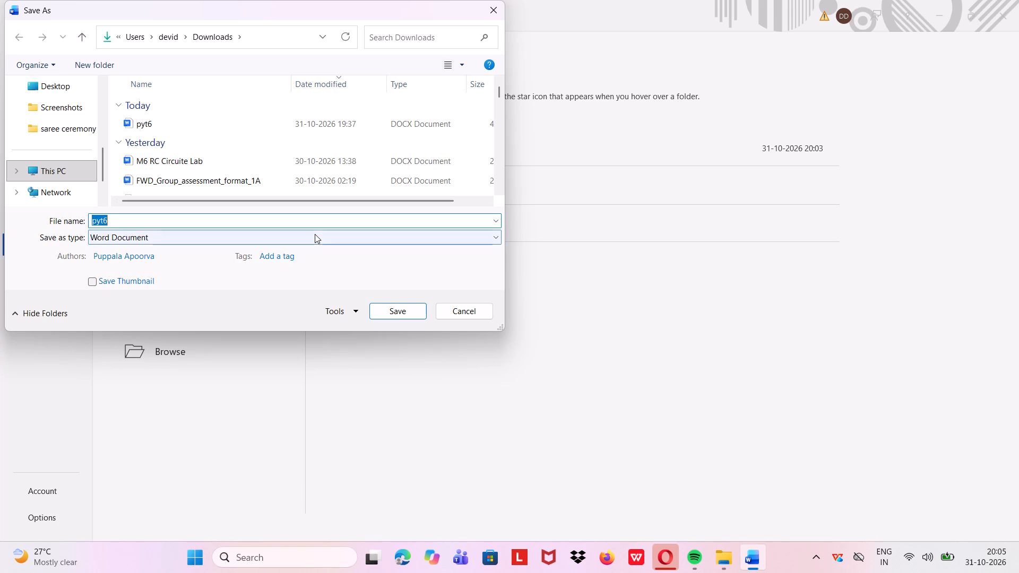
click(315, 234)
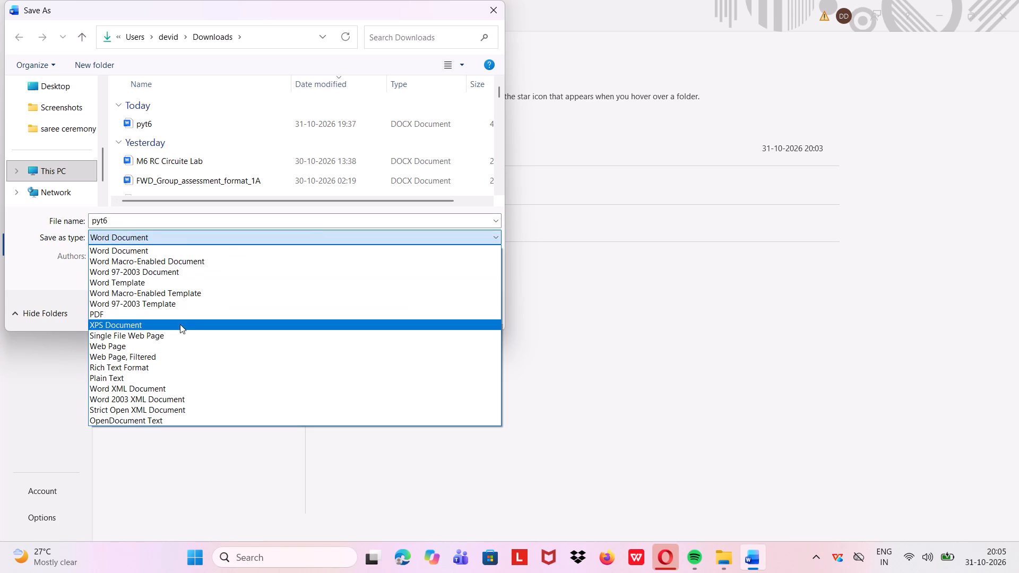
click(183, 317)
click(168, 225)
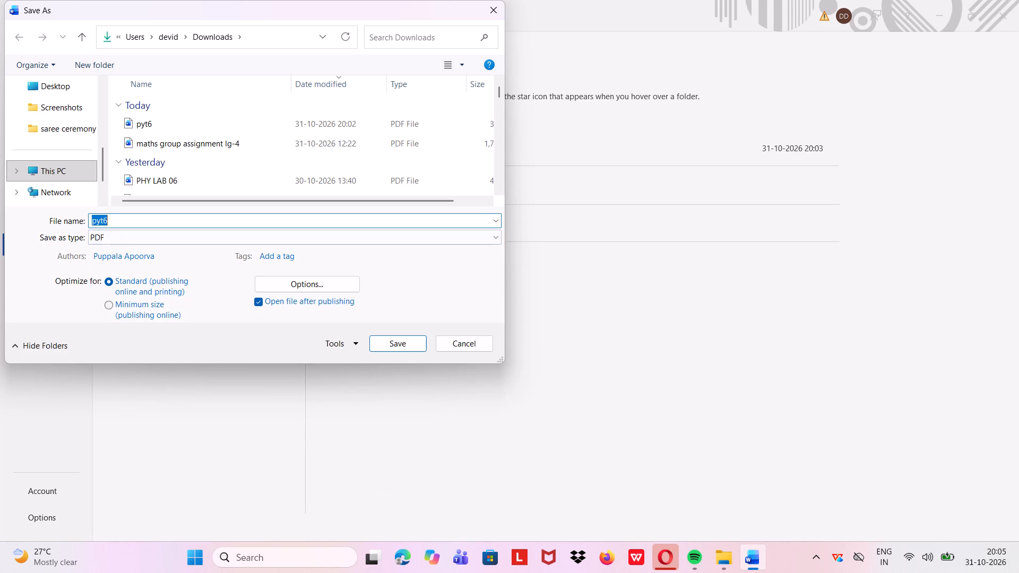
text((0)
key(1)
key(shift+parenright)
key(BackSpace)
key(BackSpace)
key(BackSpace)
key(BackSpace)
key(BackSpace)
key(BackSpace)
key(BackSpace)
key(BackSpace)
key(BackSpace)
key(BackSpace)
key(BackSpace)
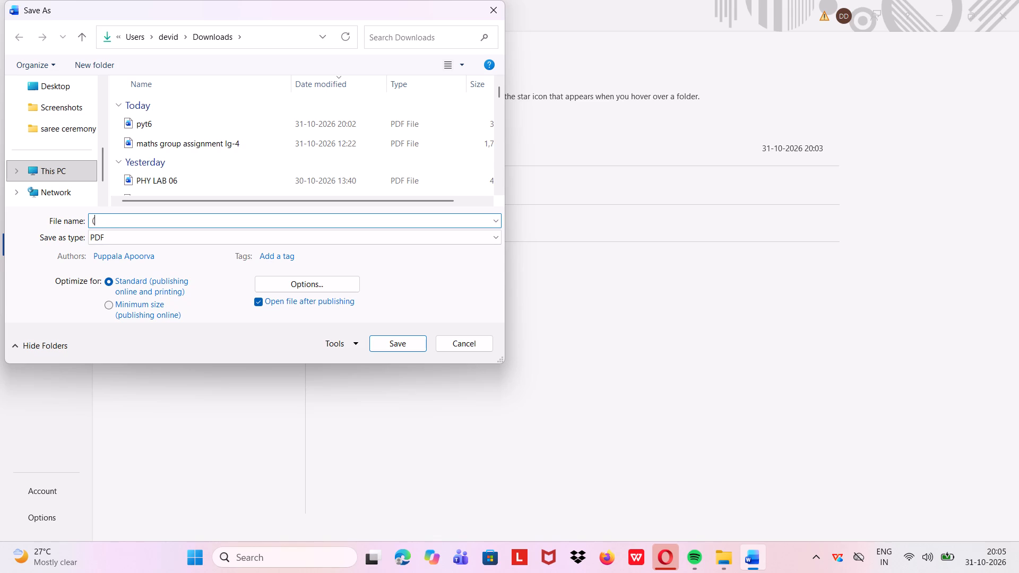
text(python lab 06)
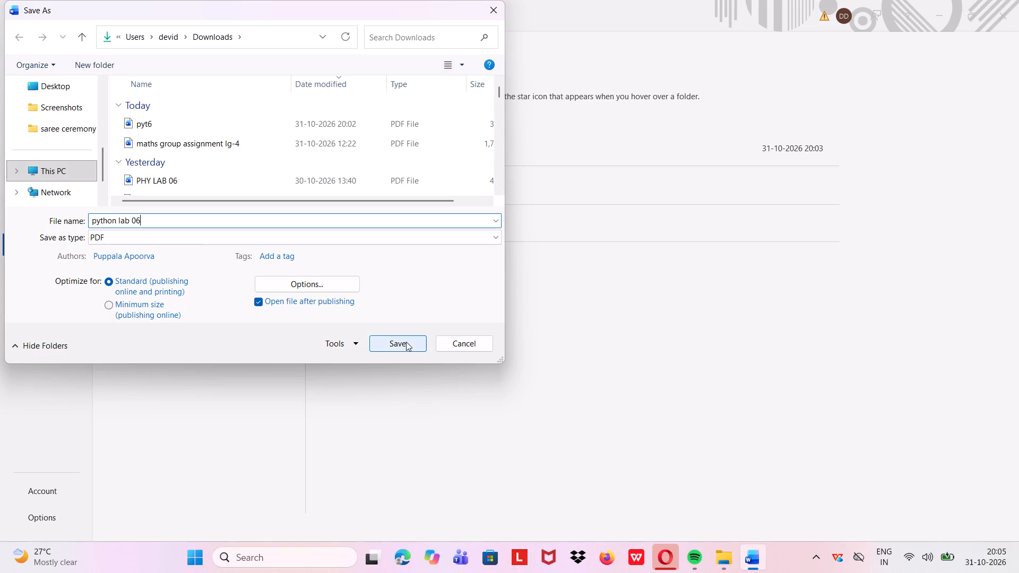
click(406, 342)
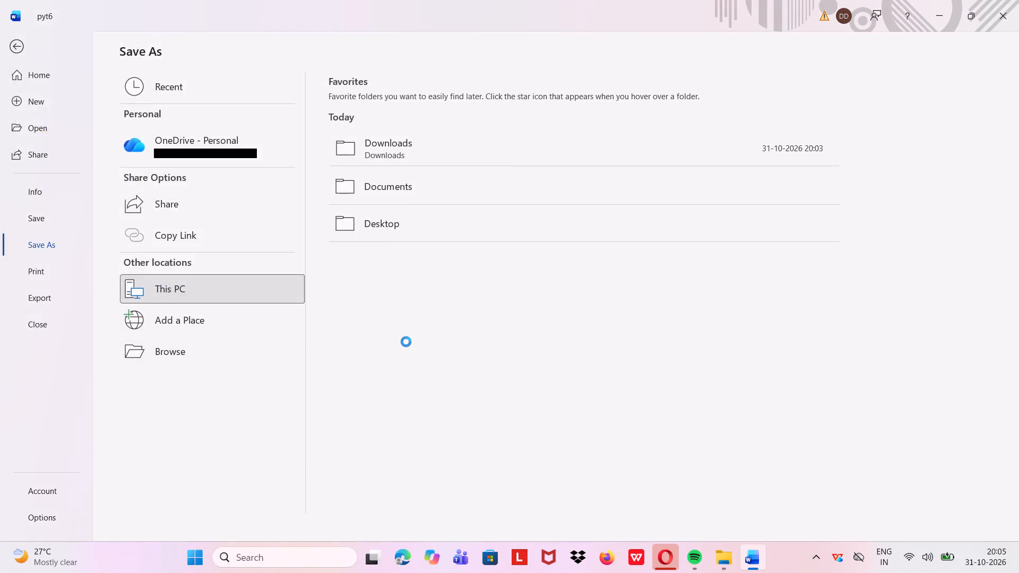
click(588, 301)
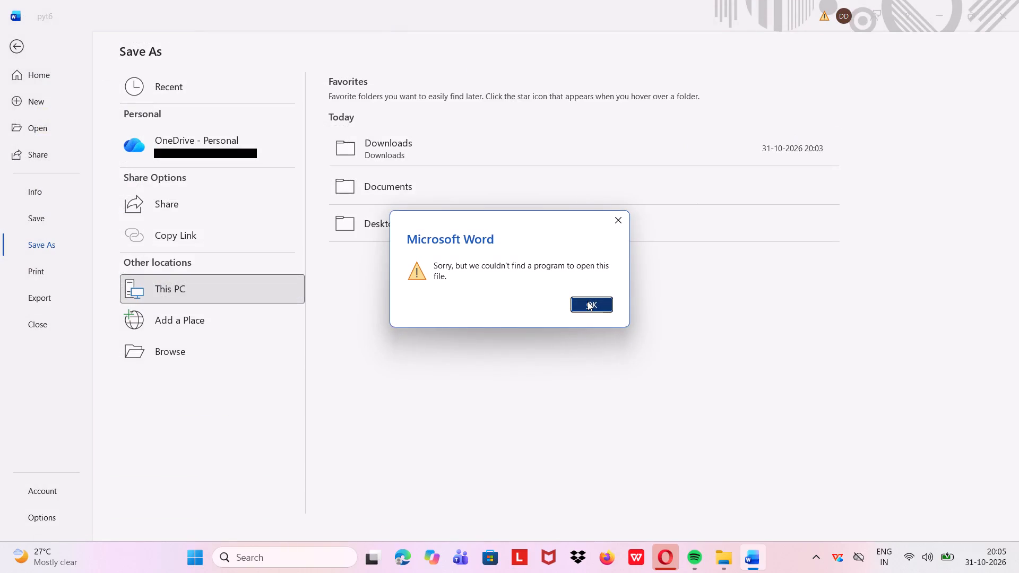
Close the pyt6 document without saving its changes.
click(997, 18)
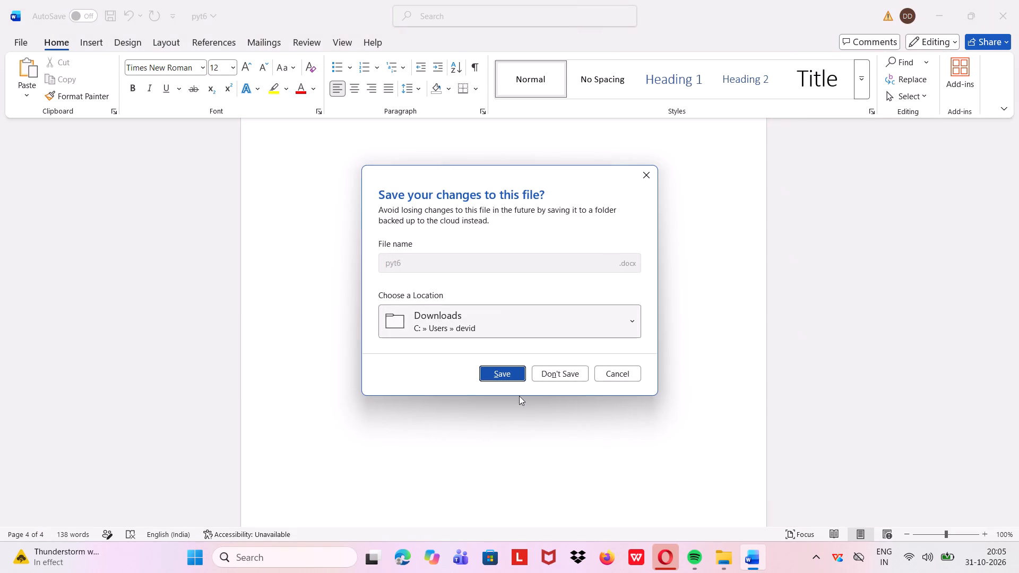
click(577, 367)
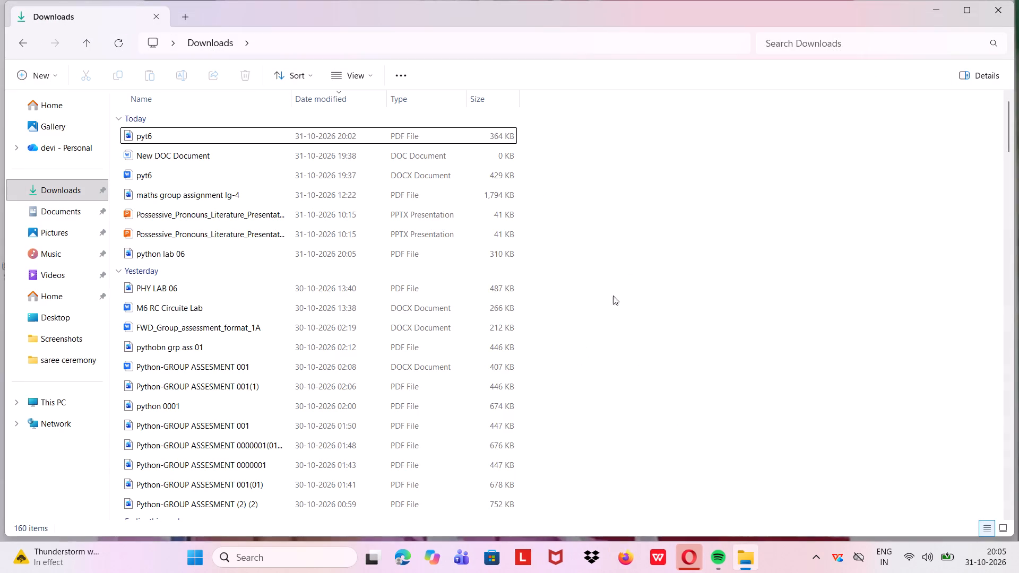
Open the pyt6 PDF from the Downloads folder to view its cover page, and close it again.
double_click(318, 135)
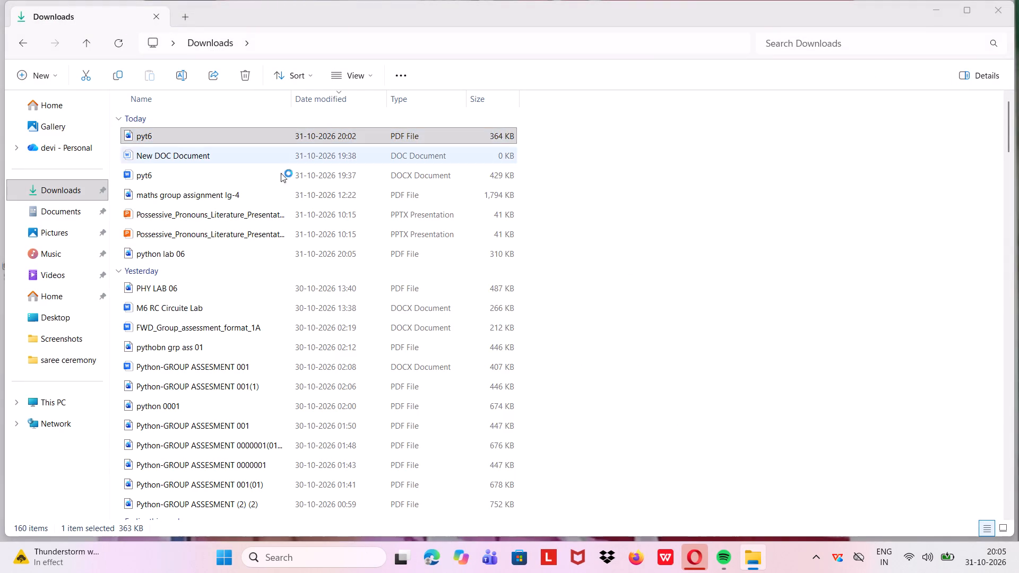
scroll(332, 190, up, 2)
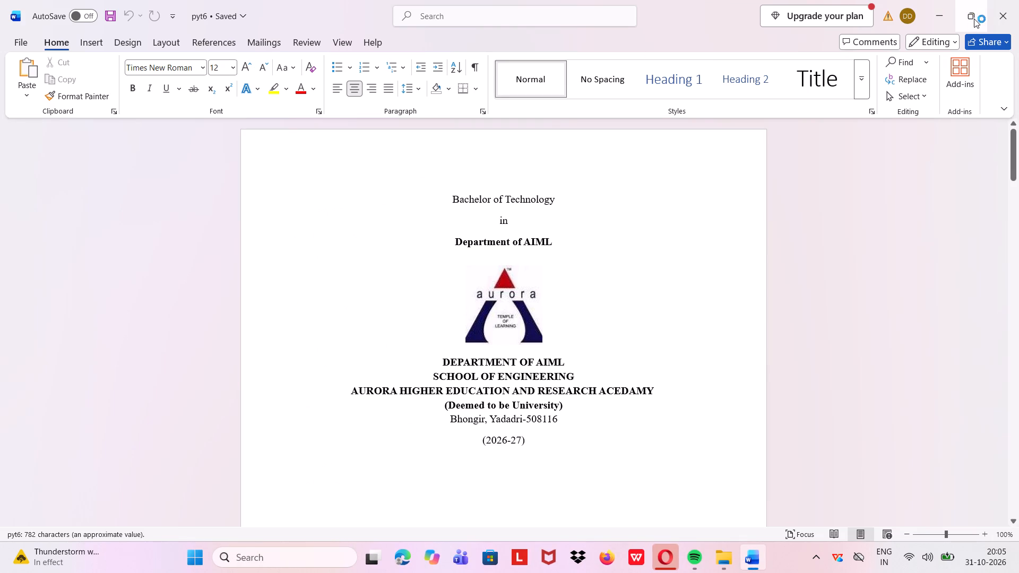
click(988, 15)
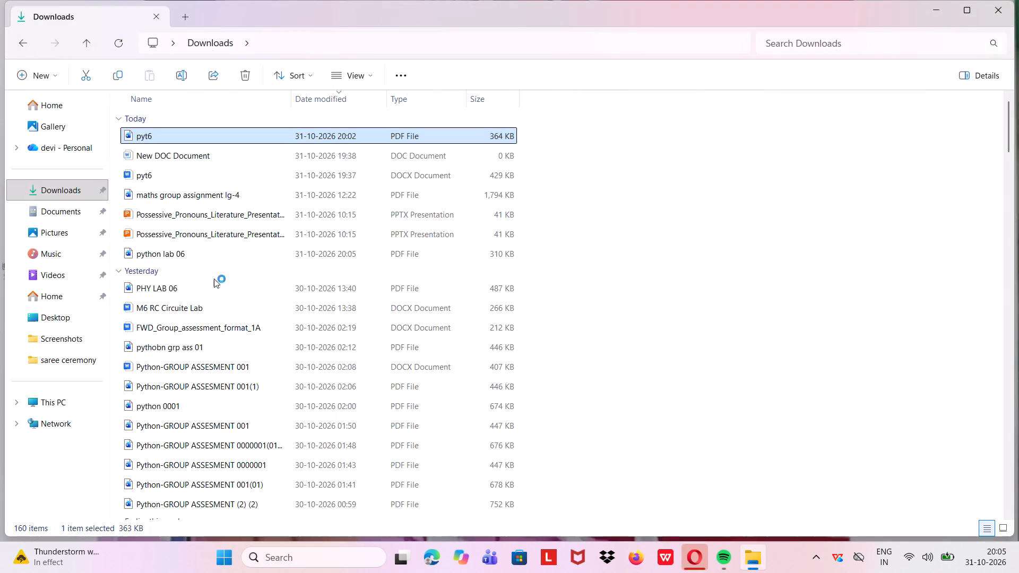
Open the python lab 06 PDF from the Downloads folder and go through its pages to question 2's code.
double_click(306, 249)
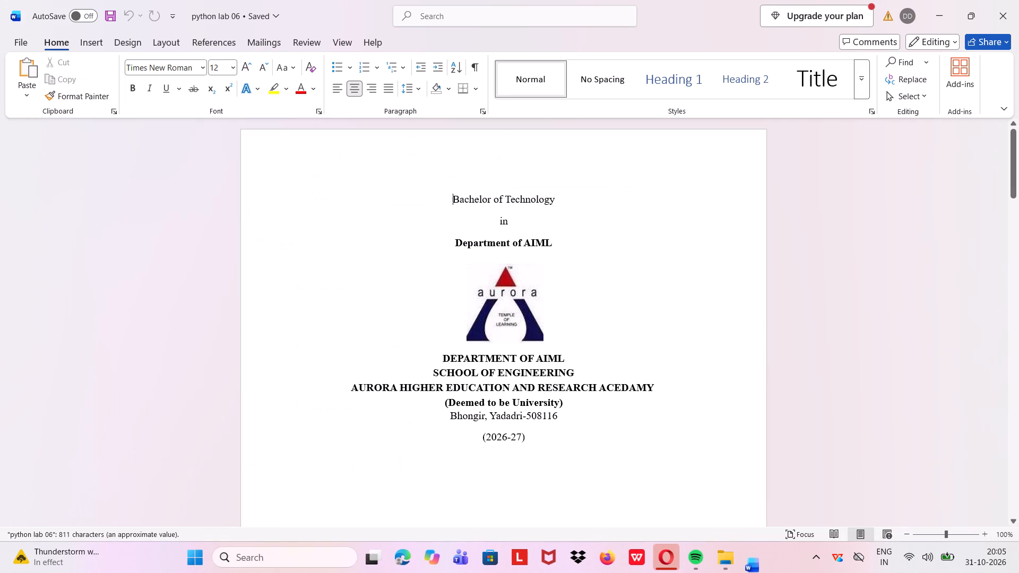
scroll(467, 366, down, 7)
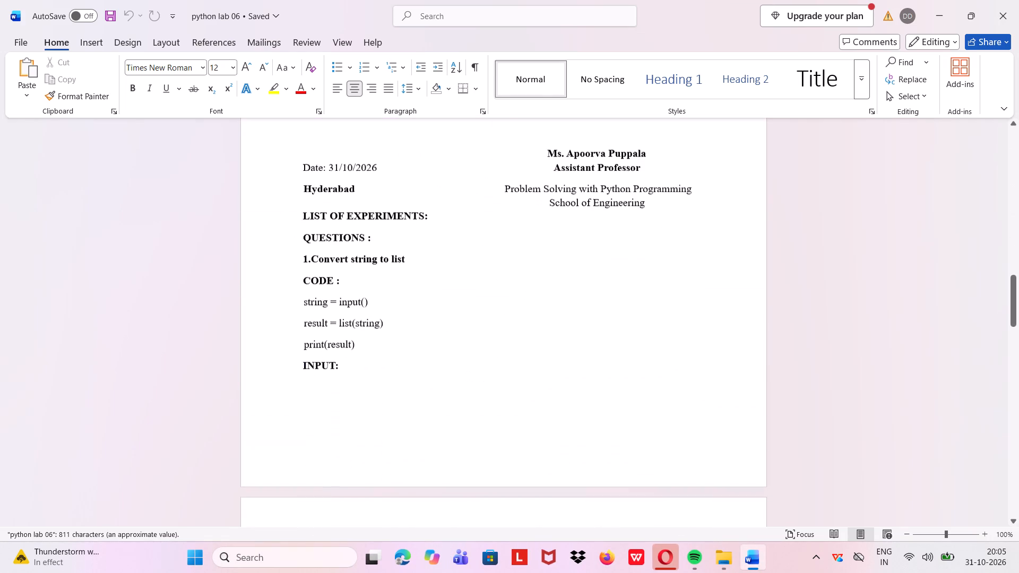
scroll(467, 366, up, 1)
scroll(467, 366, down, 3)
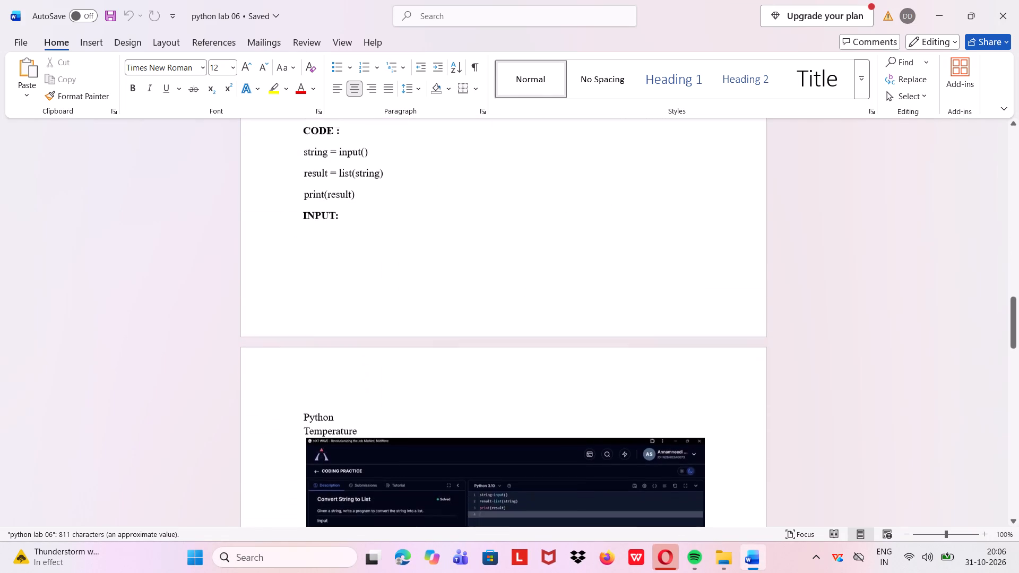
scroll(467, 366, down, 3)
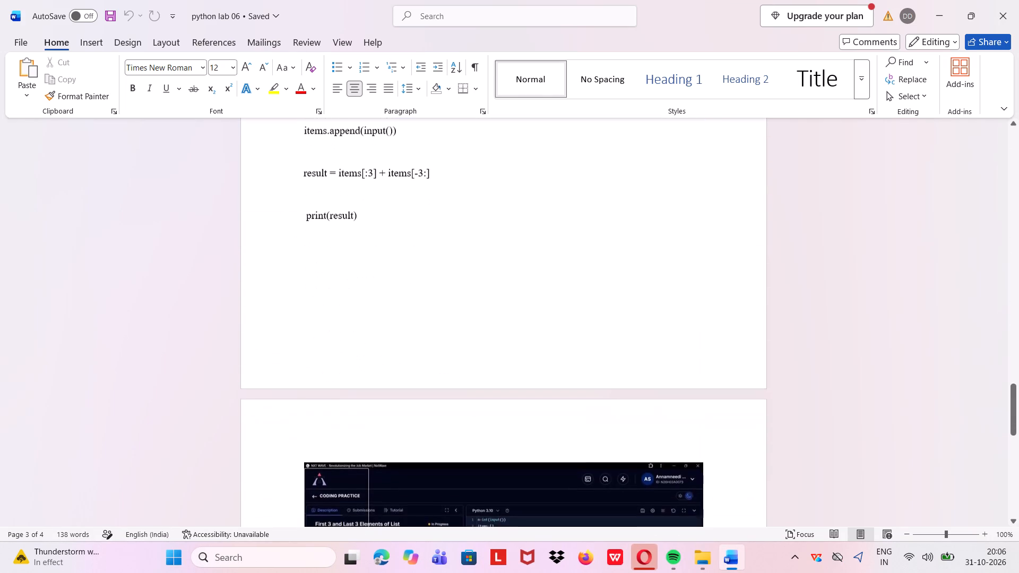
scroll(467, 366, up, 1)
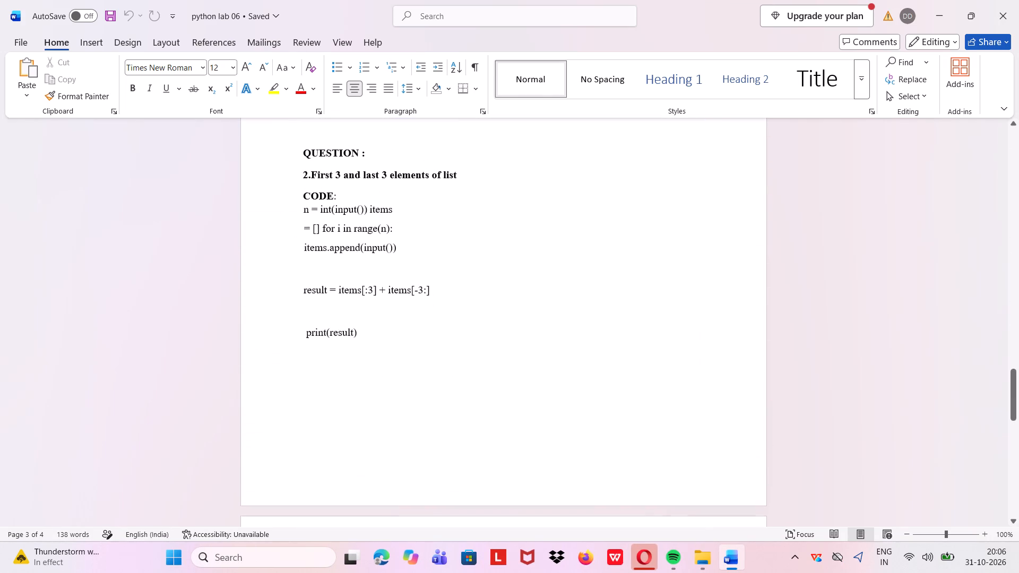
Break question 2's code so that items = [], for i in range(n): and items.append(input()) each start on a separate line.
click(367, 209)
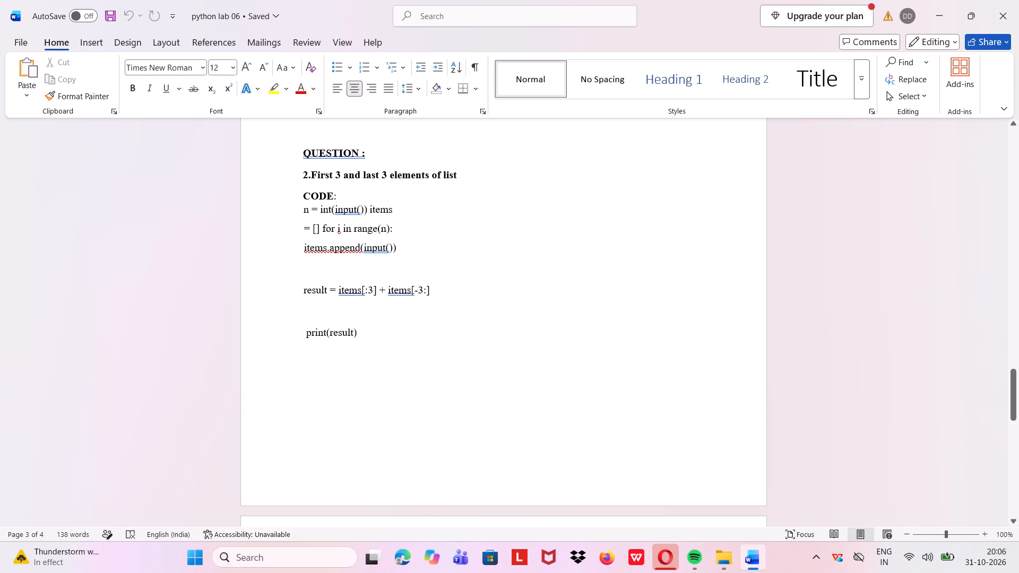
key(Return)
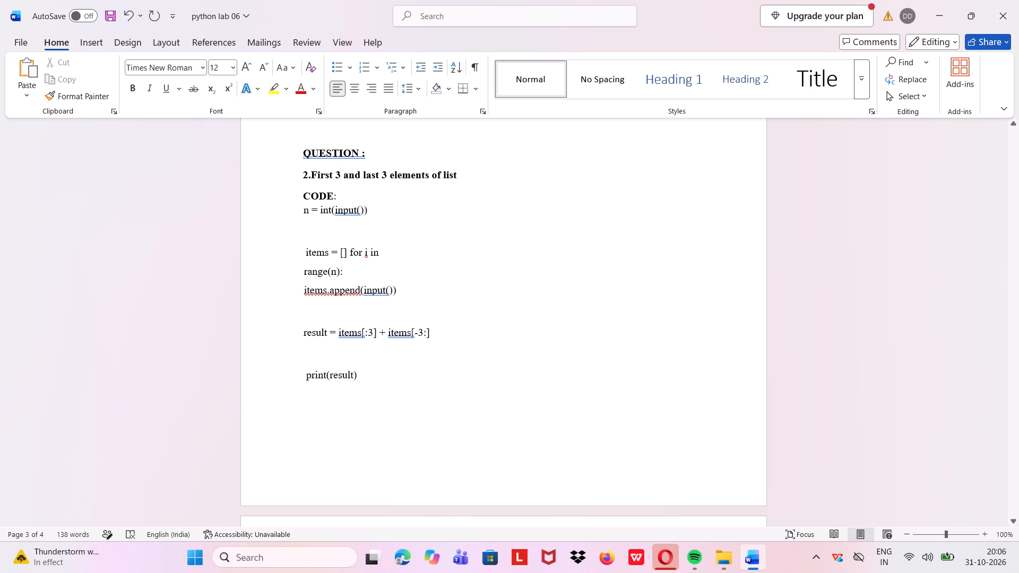
click(349, 255)
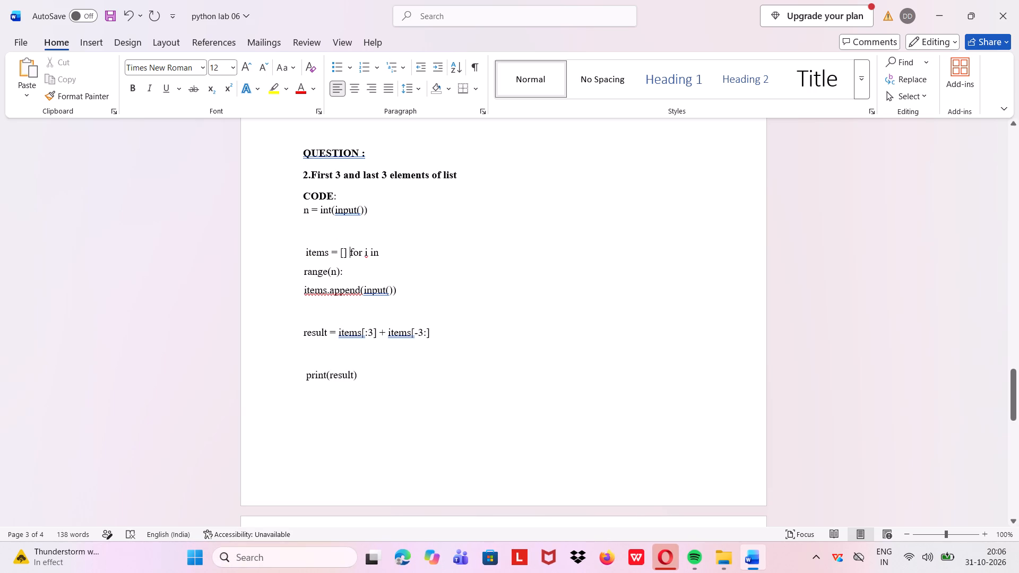
key(Return)
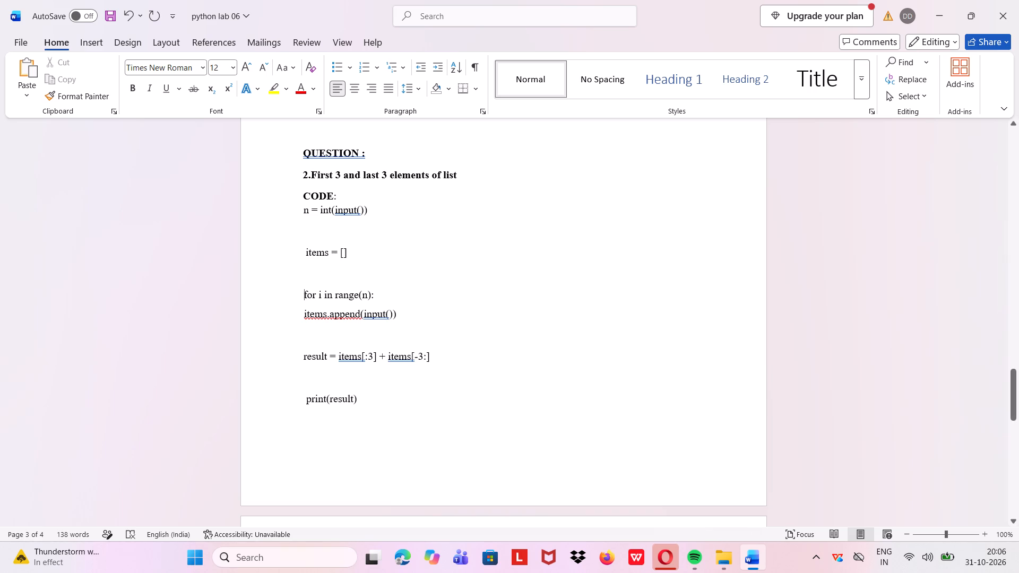
click(377, 298)
key(Return)
scroll(375, 377, down, 1)
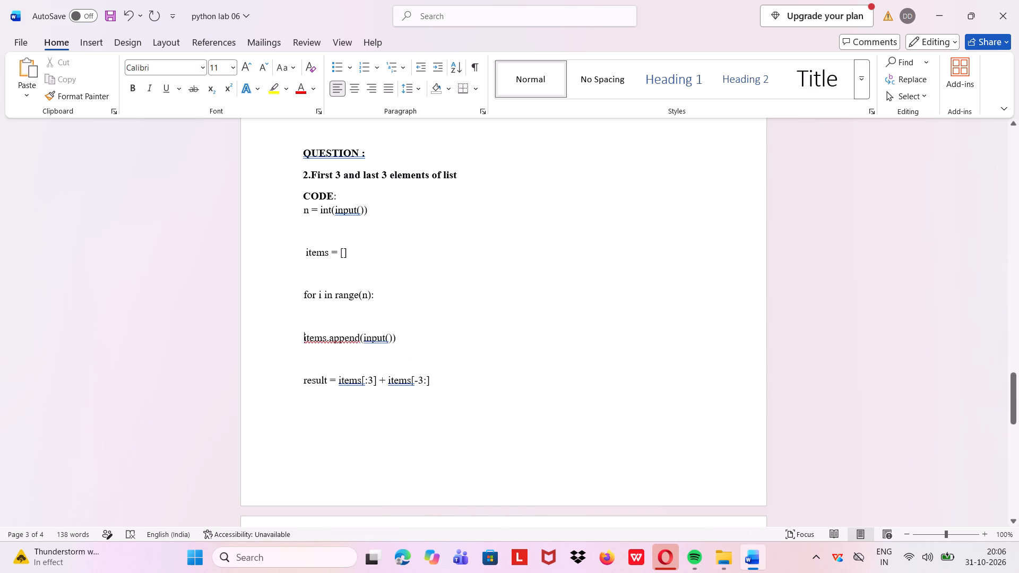
scroll(375, 377, down, 2)
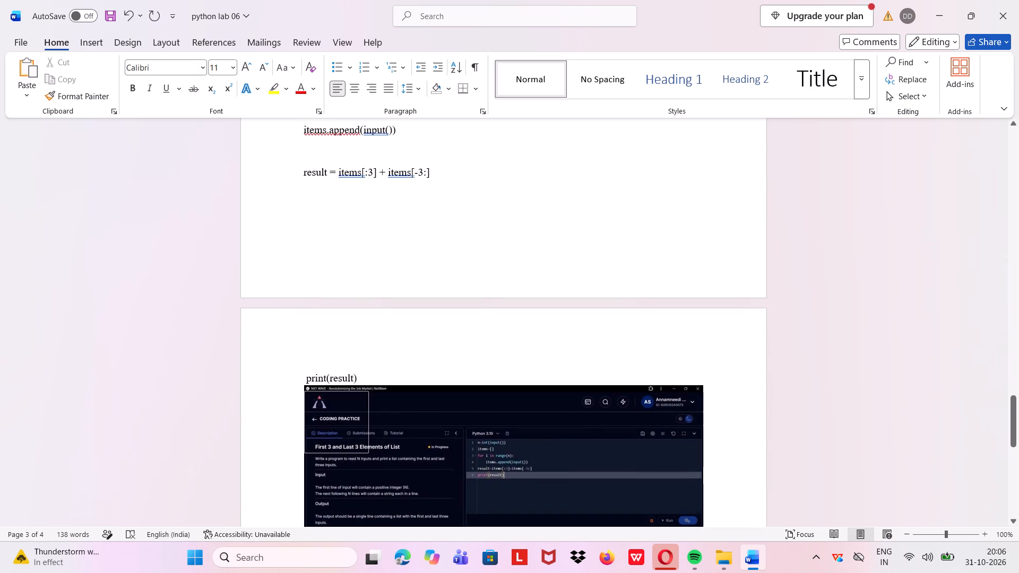
Save the corrected report as a Word document named python lab 06() in the Downloads folder.
click(31, 45)
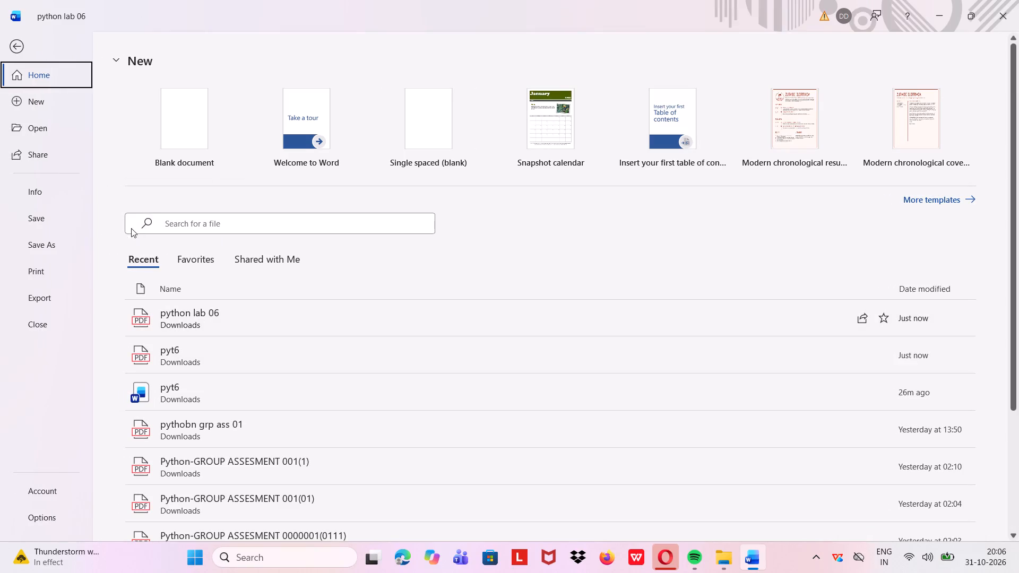
click(58, 247)
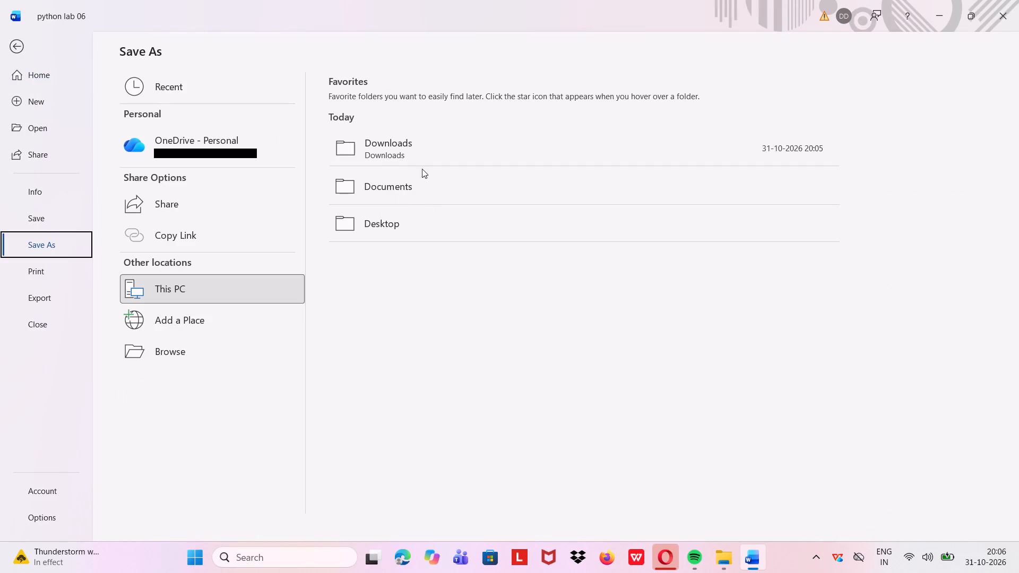
click(444, 151)
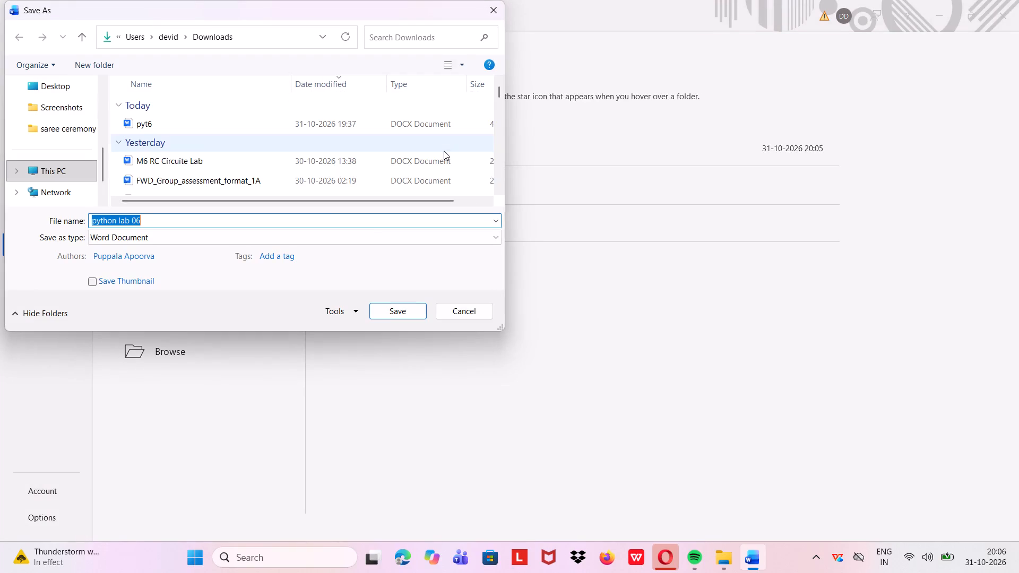
click(178, 217)
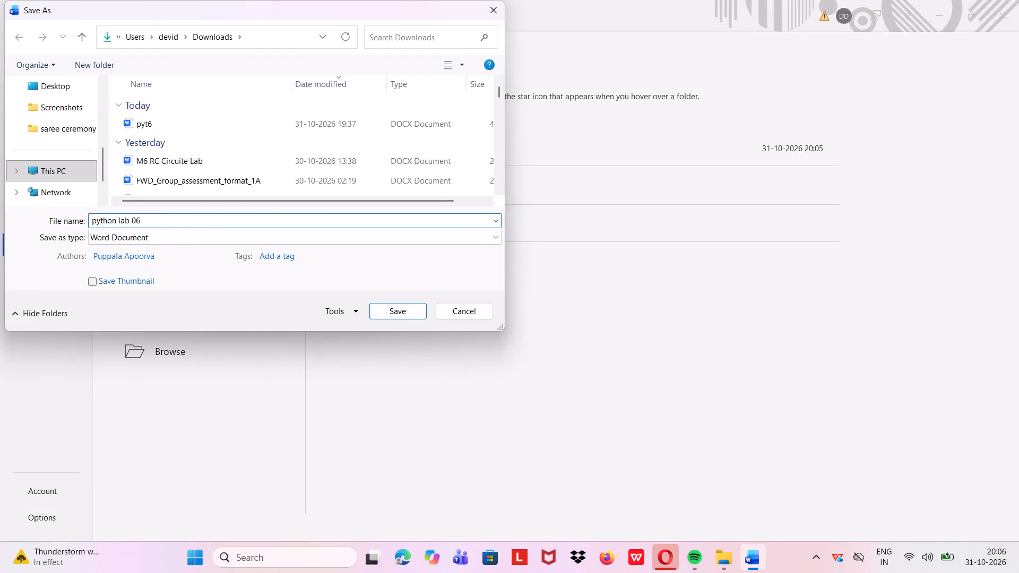
click(178, 217)
key(shift+parenleft)
key(shift+parenright)
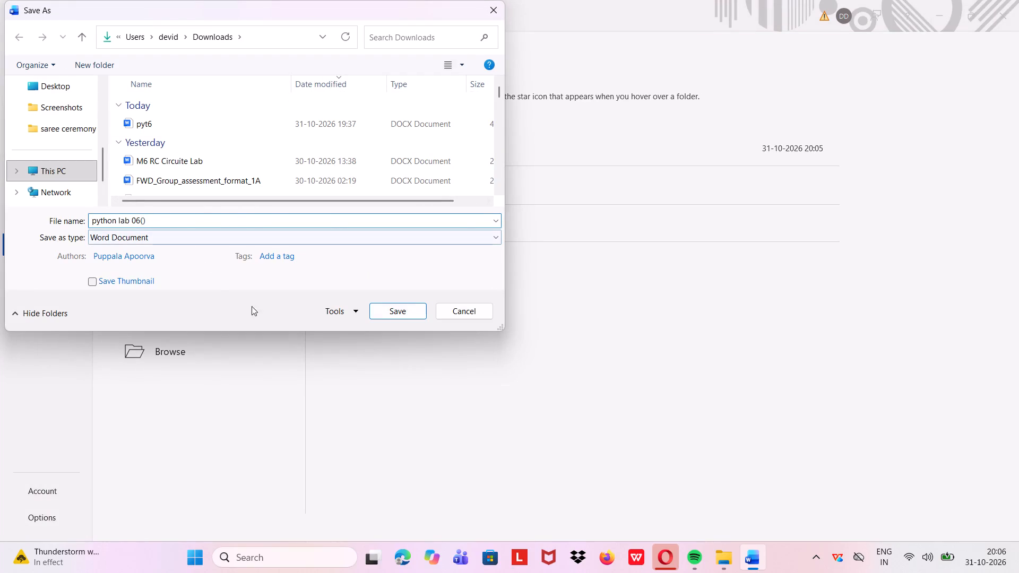
click(398, 312)
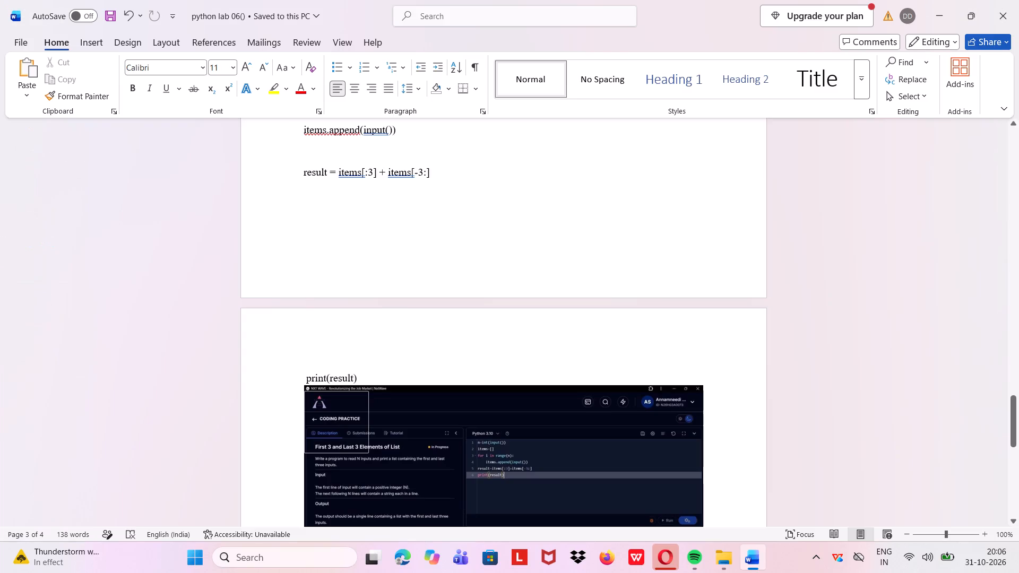
Save the report as a PDF named python lab 06()111 in the Downloads folder.
click(22, 39)
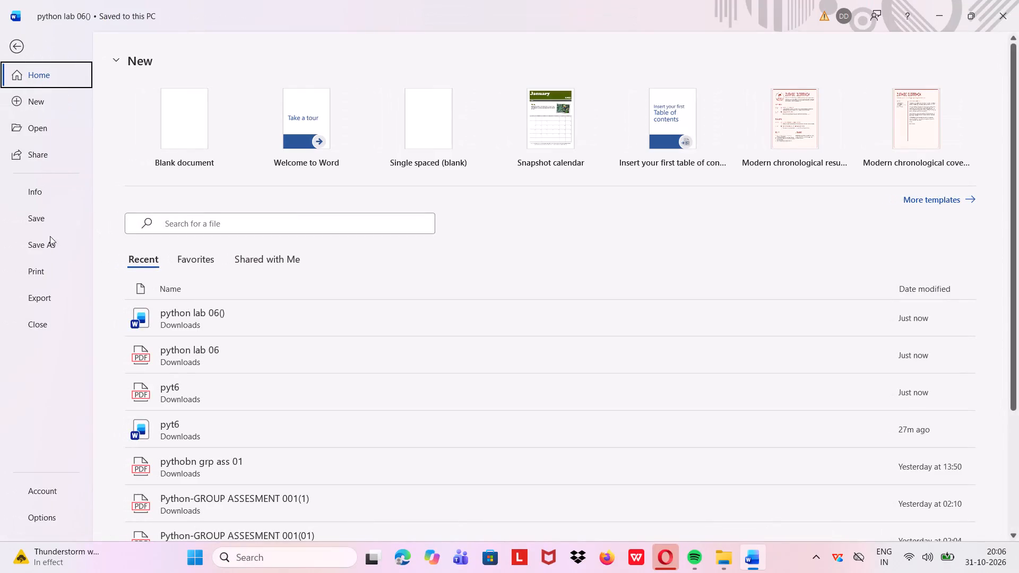
click(54, 248)
click(441, 145)
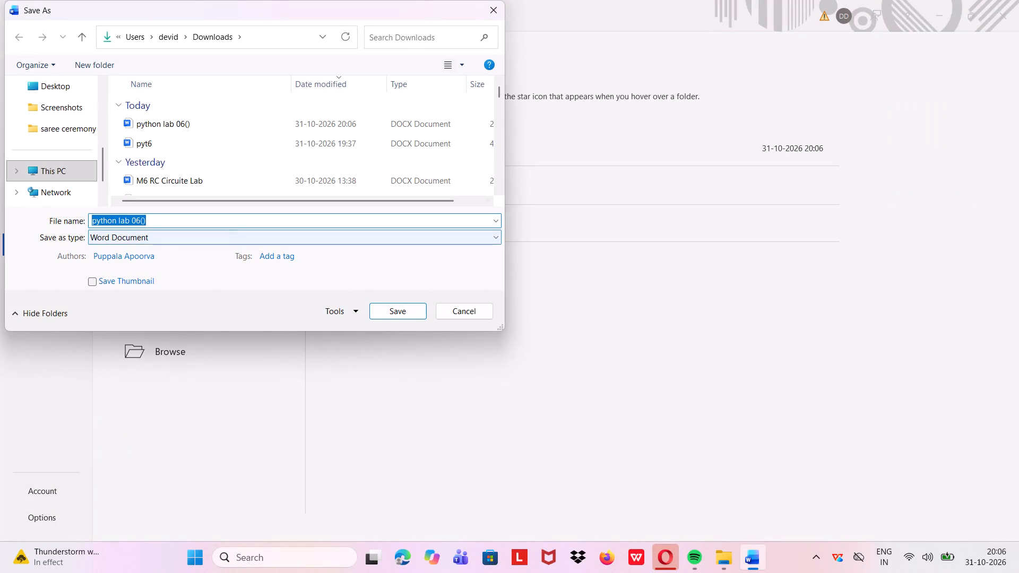
click(230, 222)
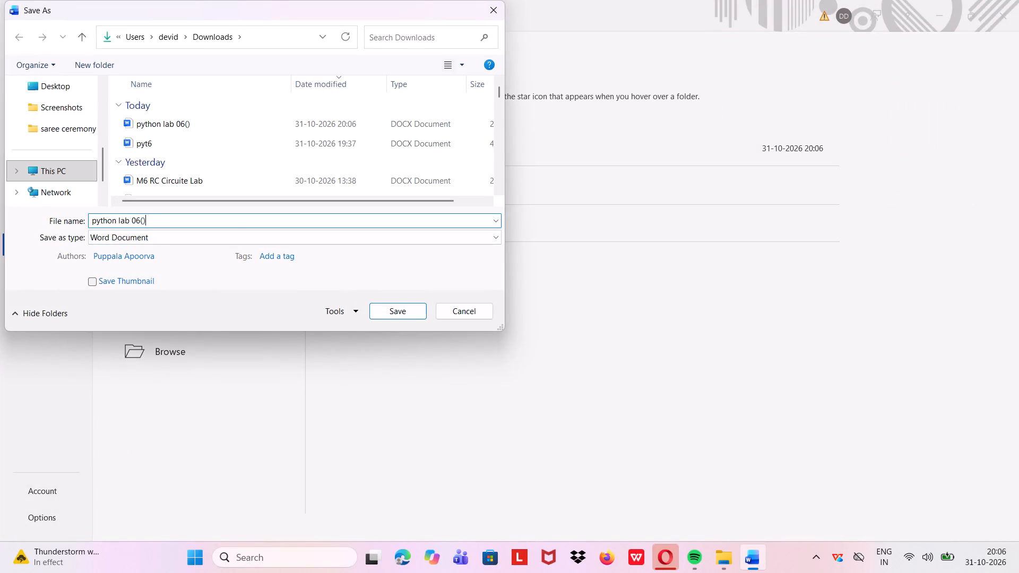
text(111)
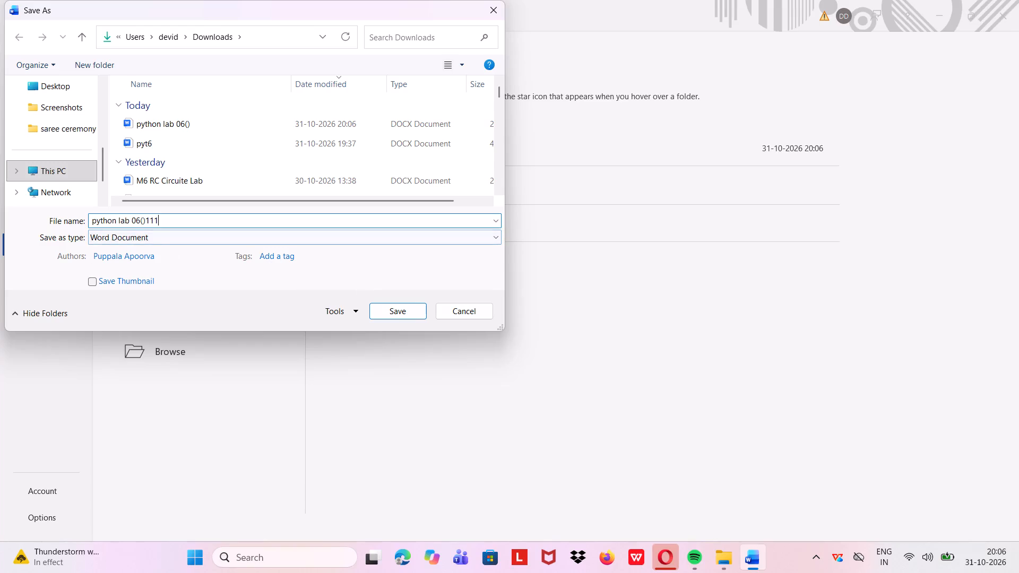
click(152, 239)
click(134, 310)
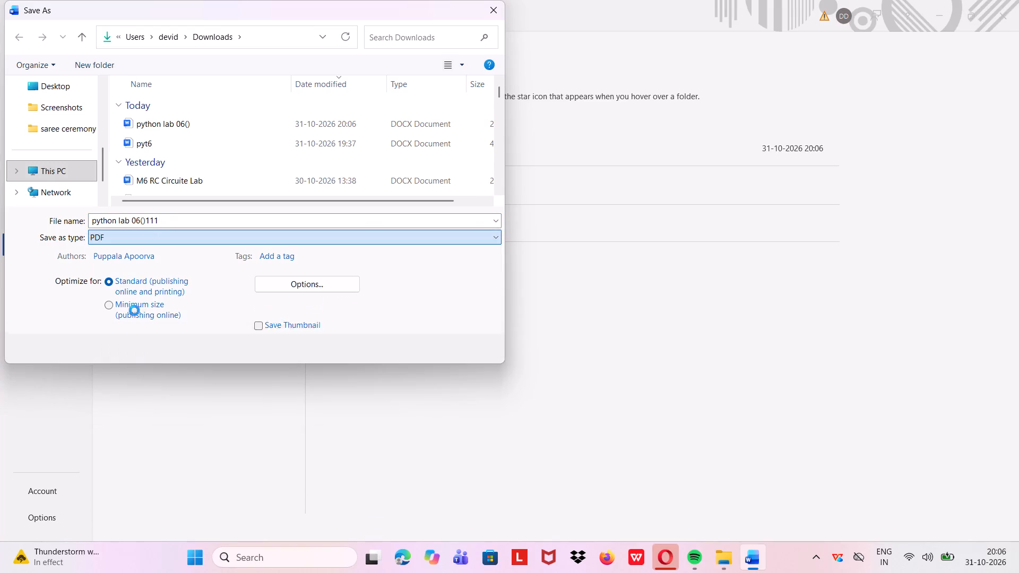
click(411, 345)
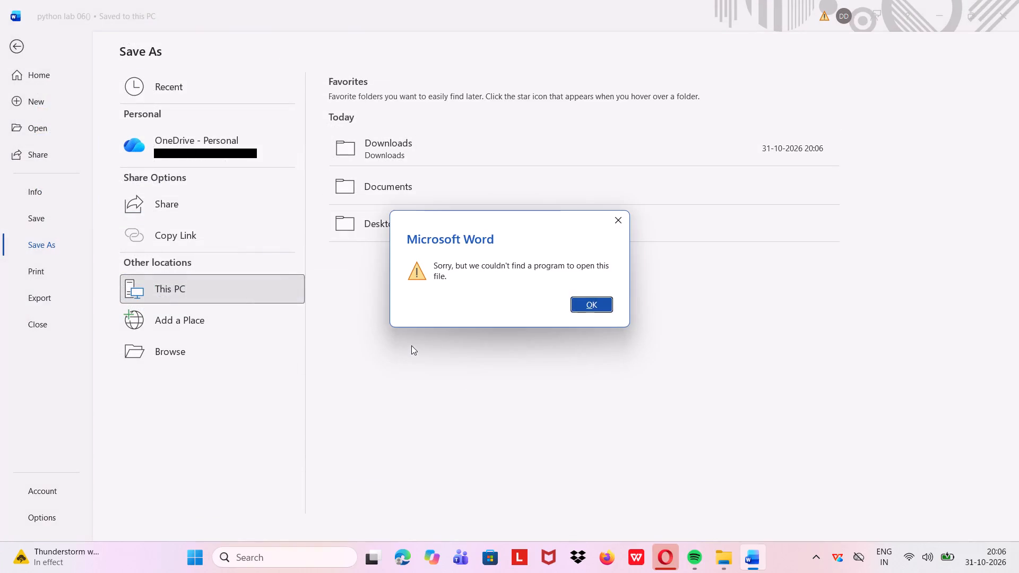
click(597, 300)
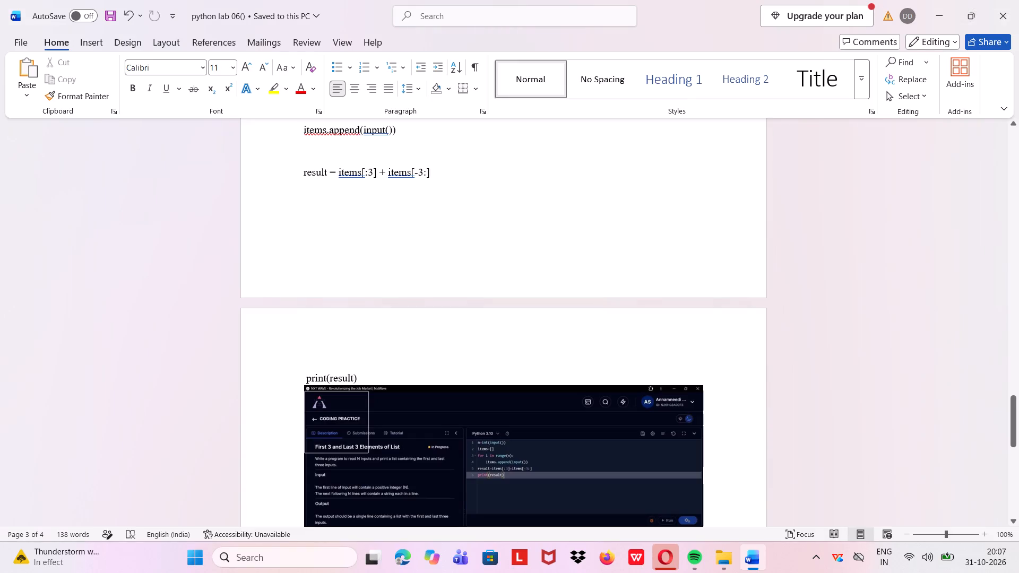
Close the python lab 06() document and the Downloads folder window.
click(1012, 22)
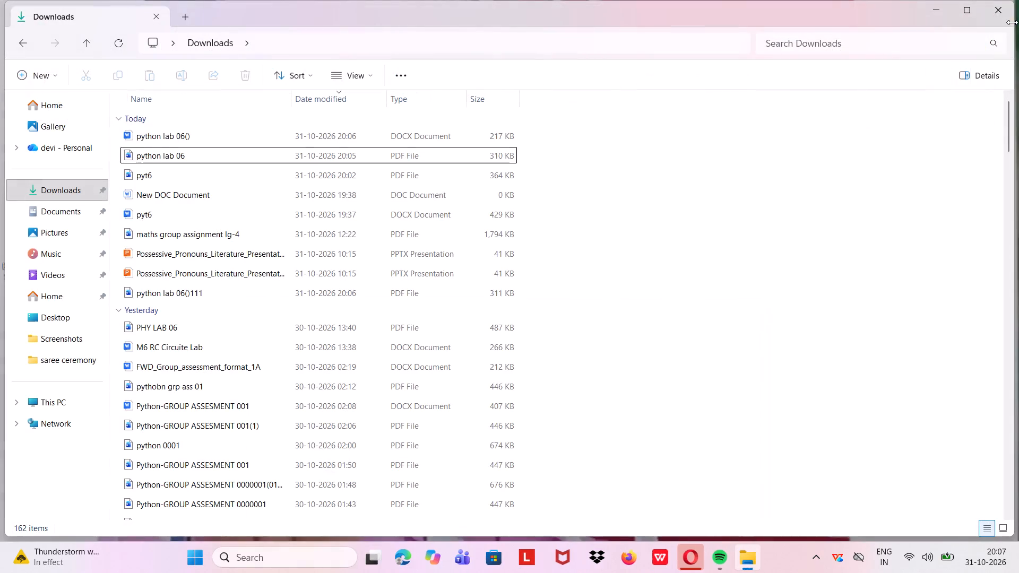
click(996, 7)
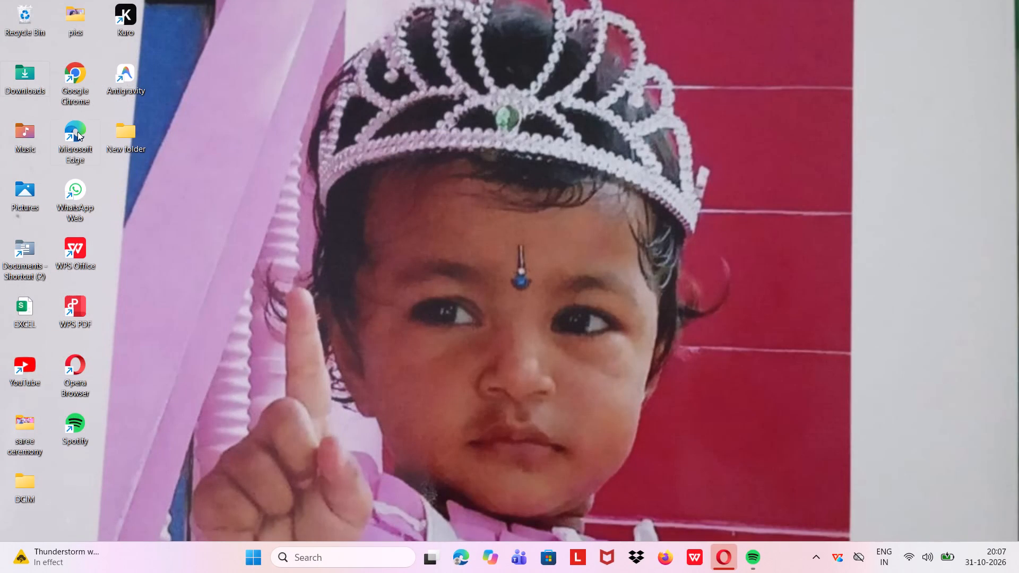
Open the PDF python lab 06()111 from the user's Downloads folder.
double_click(27, 67)
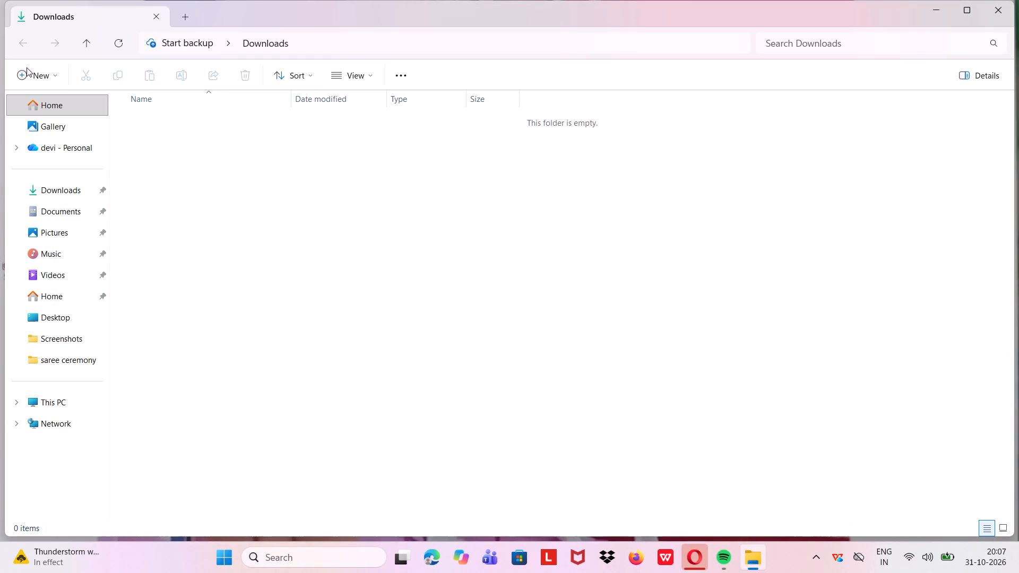
click(67, 195)
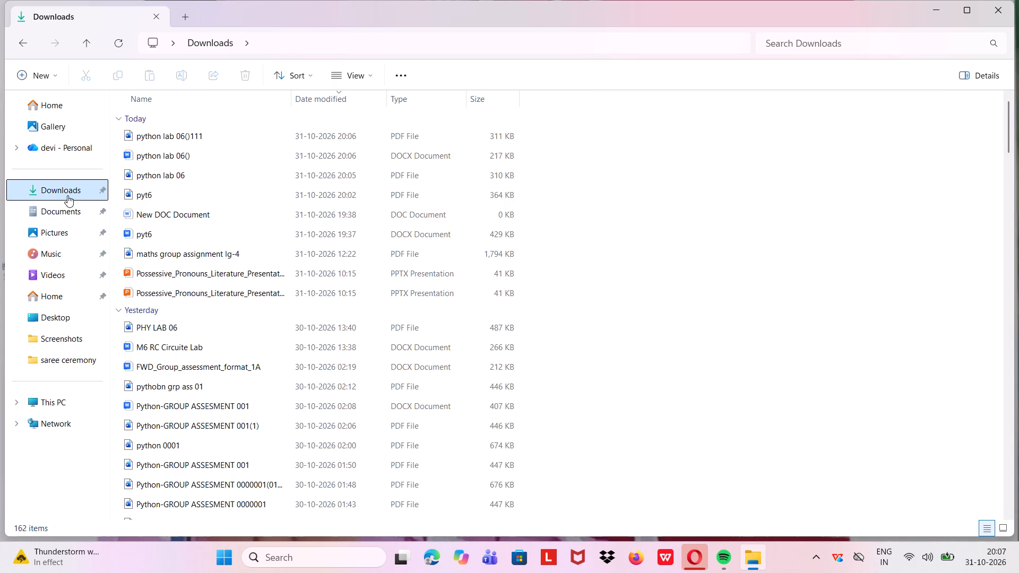
scroll(258, 177, up, 1)
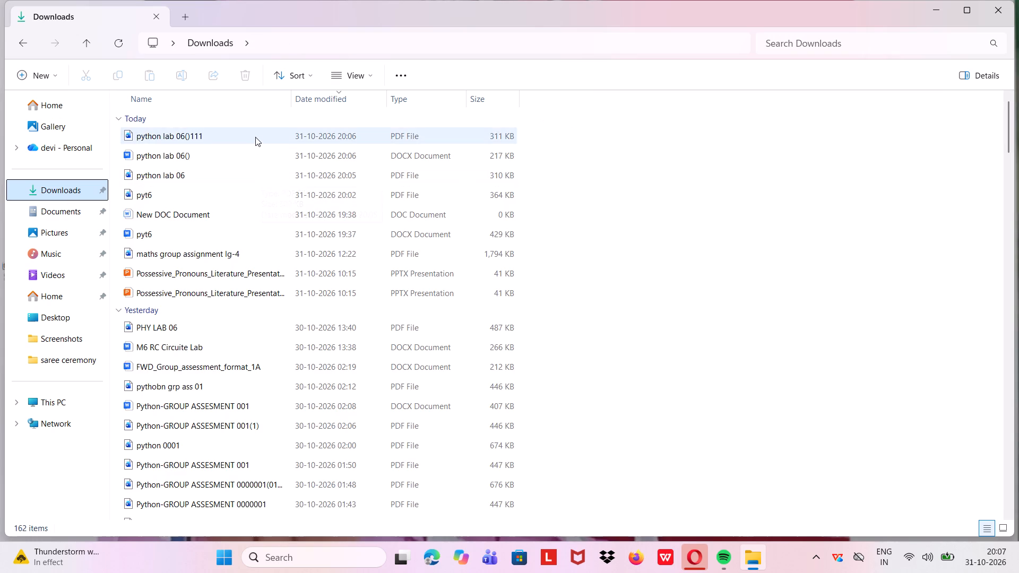
click(255, 137)
double_click(261, 137)
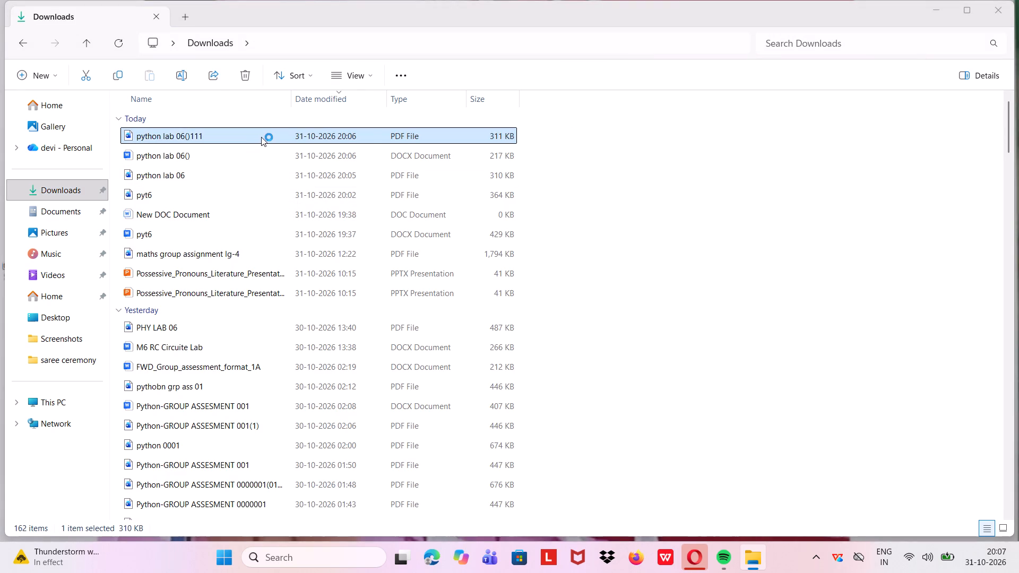
Review the pages of python lab 06()111, checking the certificate and the code line breaks of questions 1 and 2.
scroll(435, 283, down, 1)
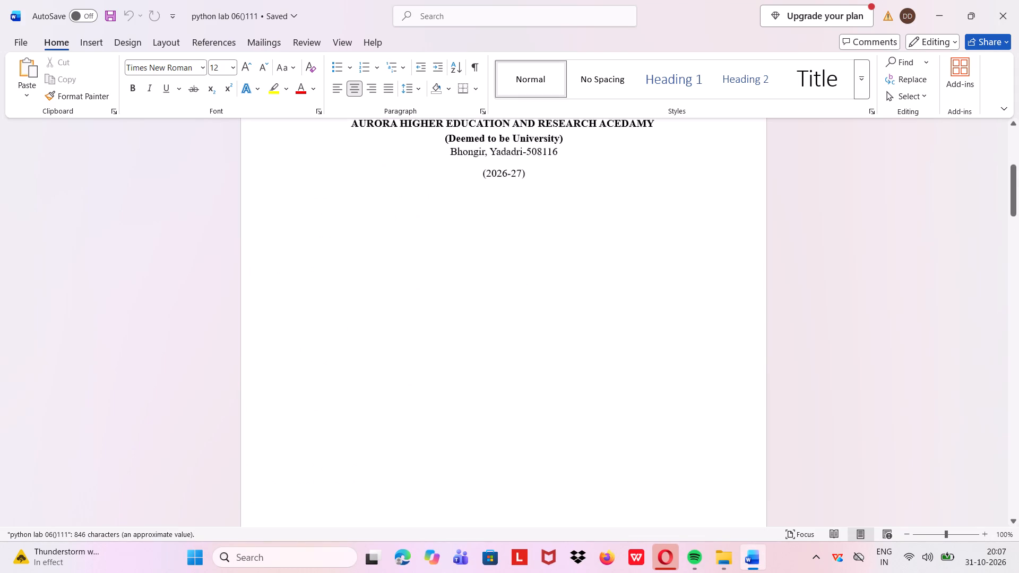
scroll(435, 283, down, 1)
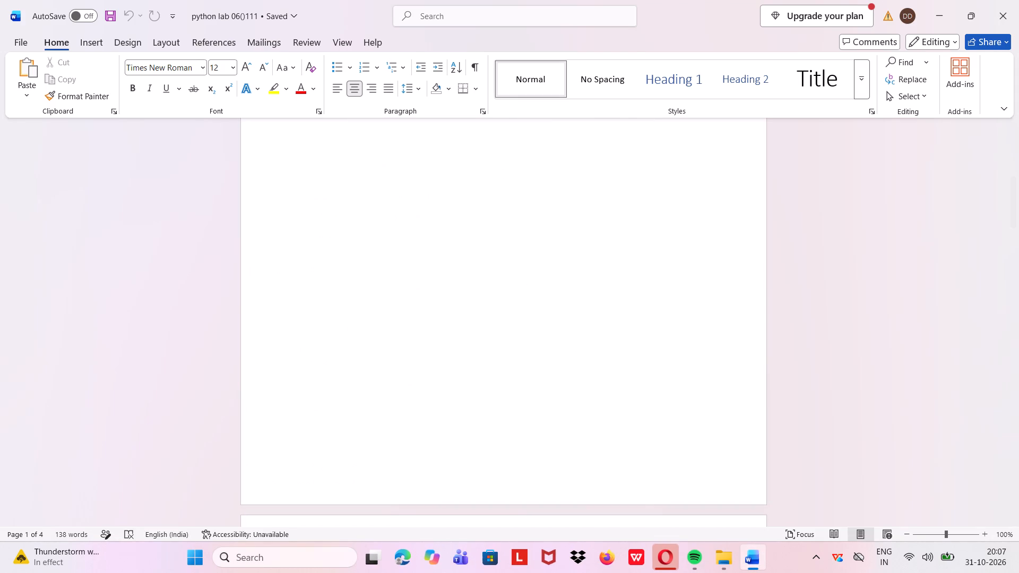
scroll(435, 283, down, 2)
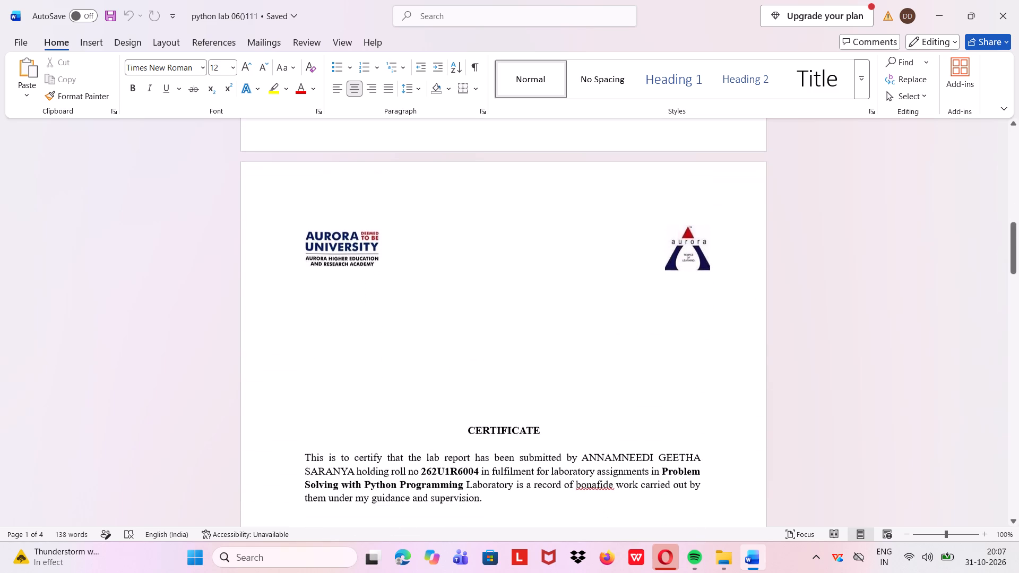
scroll(435, 283, down, 4)
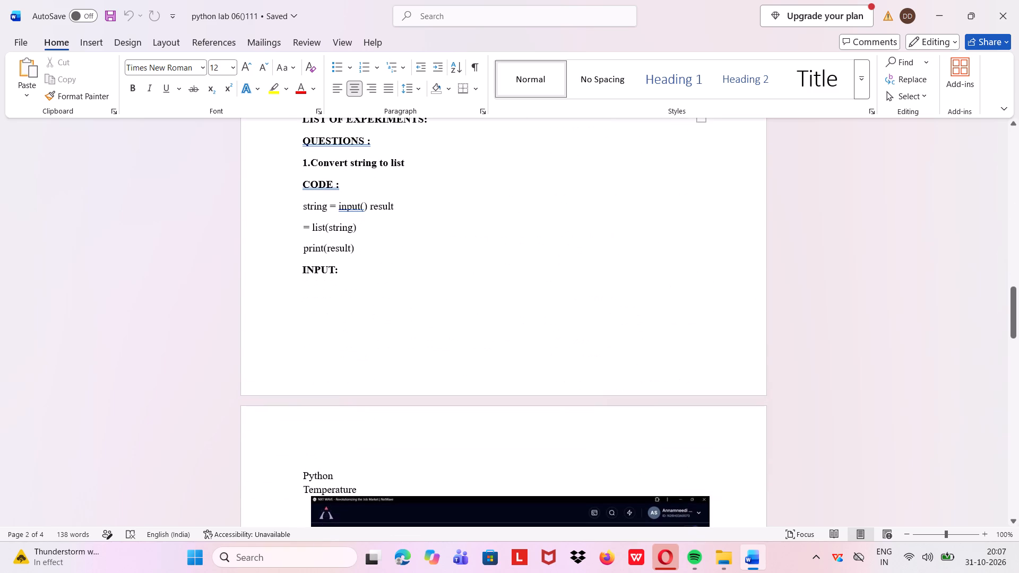
scroll(435, 283, down, 3)
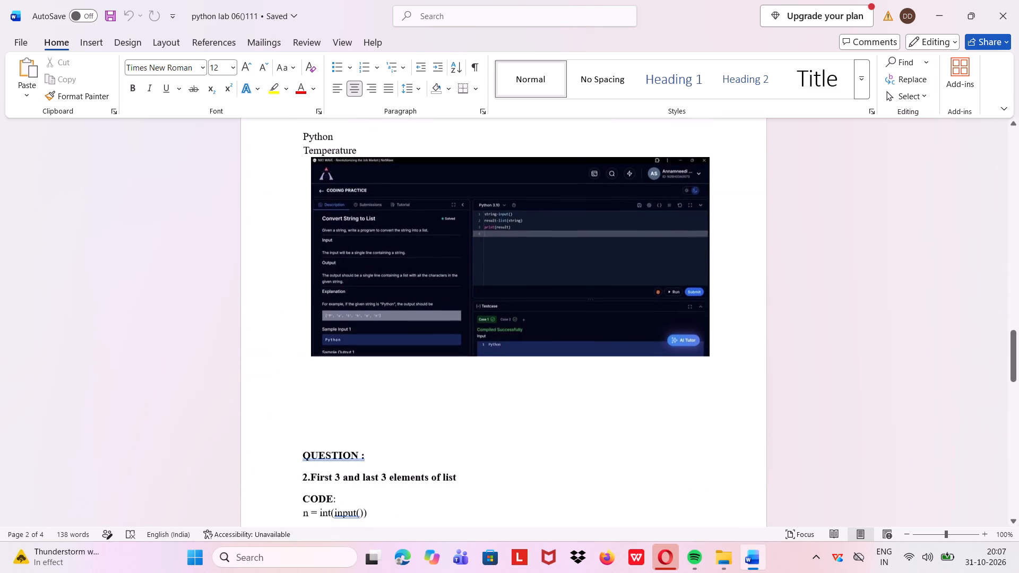
scroll(435, 283, down, 1)
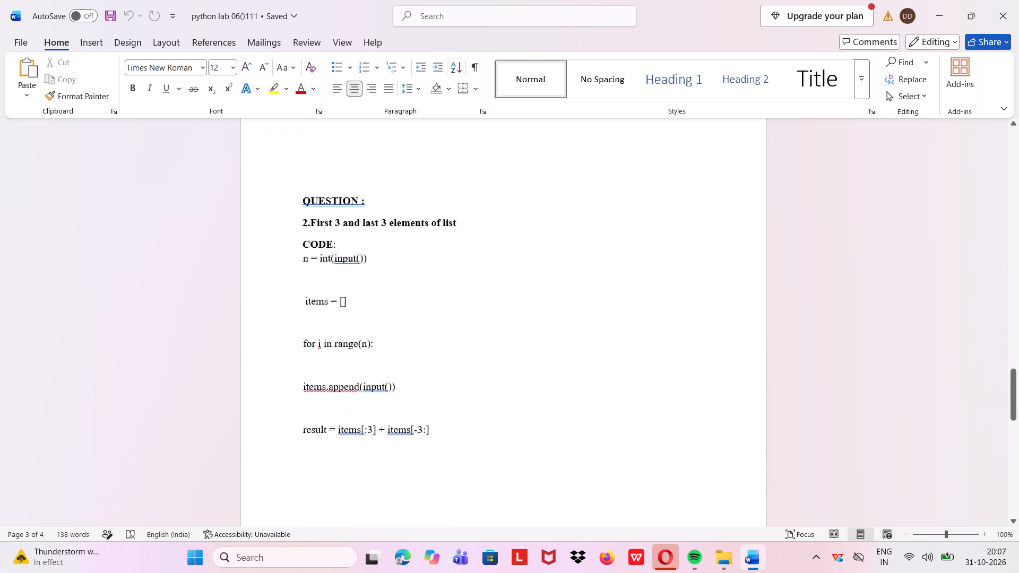
scroll(435, 283, down, 1)
Break question 1's code after string = input() so that result = list(string) forms its own line.
scroll(435, 283, up, 2)
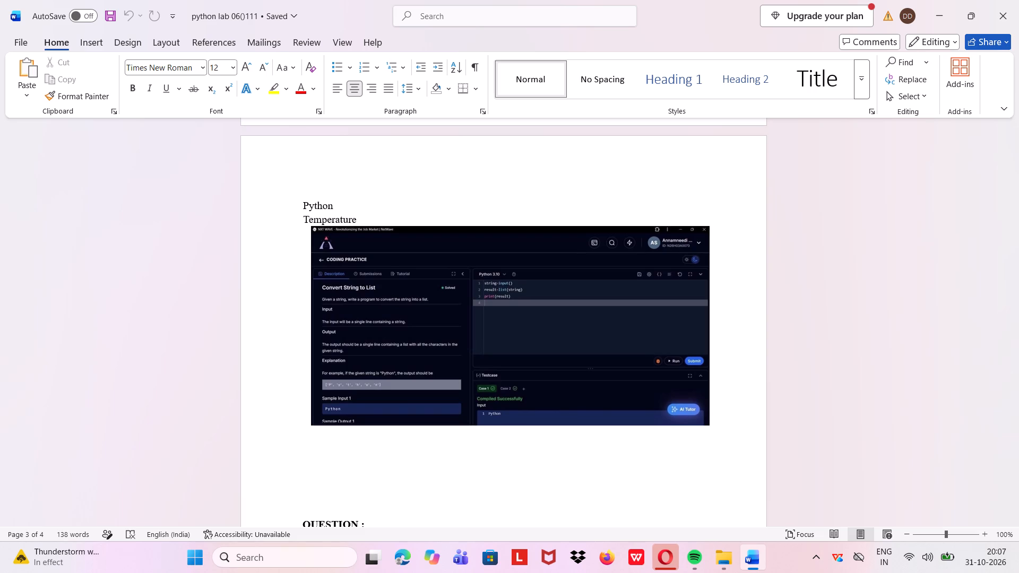
scroll(435, 283, up, 2)
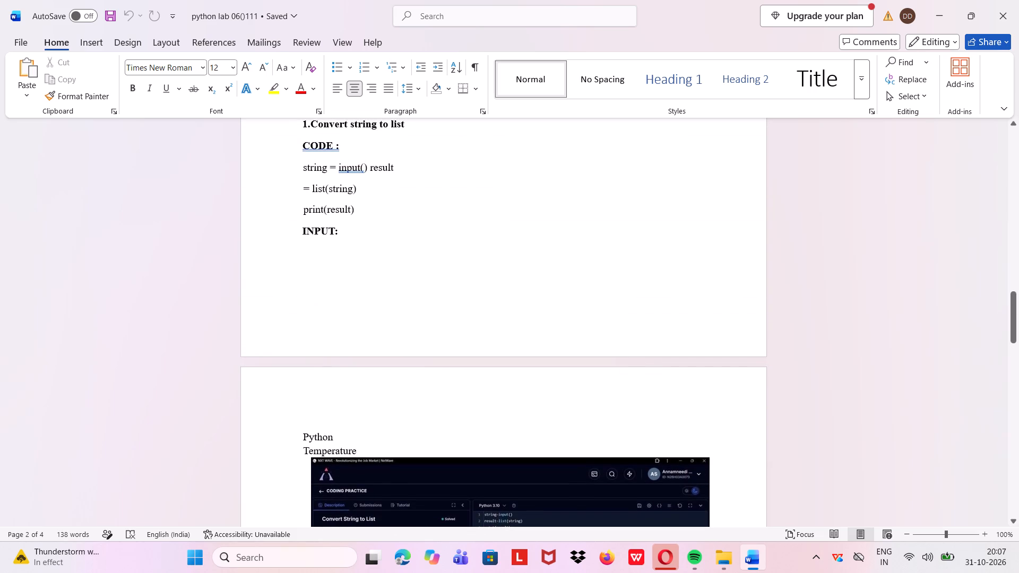
click(367, 169)
key(Return)
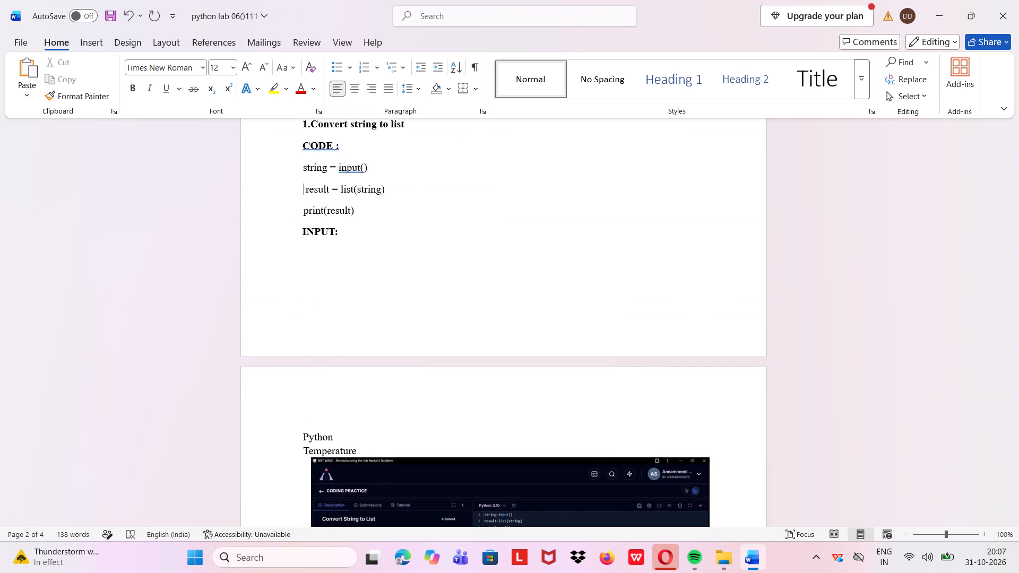
Save the corrected report as a PDF named pyt lab 06666 in the Downloads folder.
scroll(452, 249, down, 5)
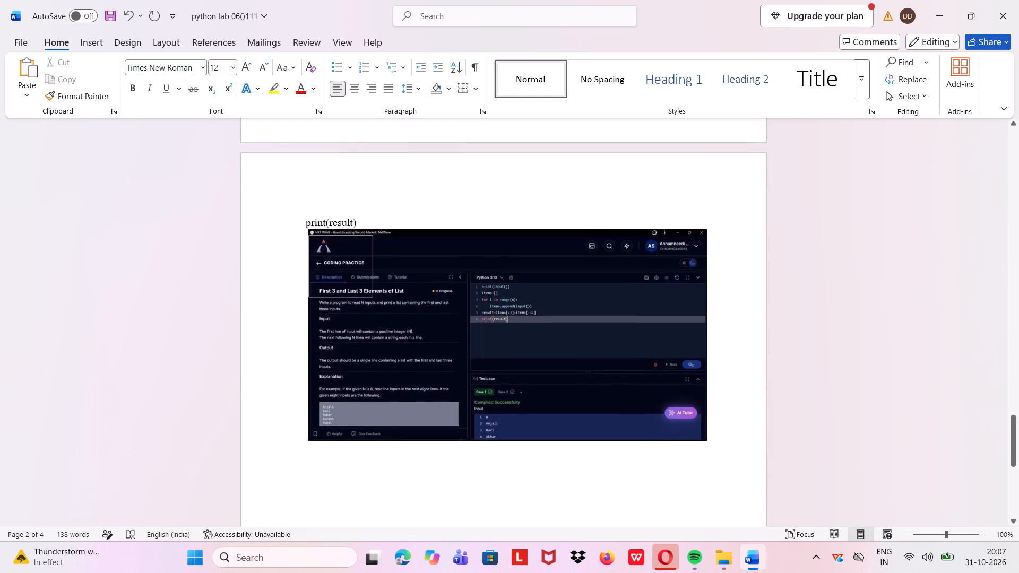
scroll(452, 249, down, 3)
click(30, 45)
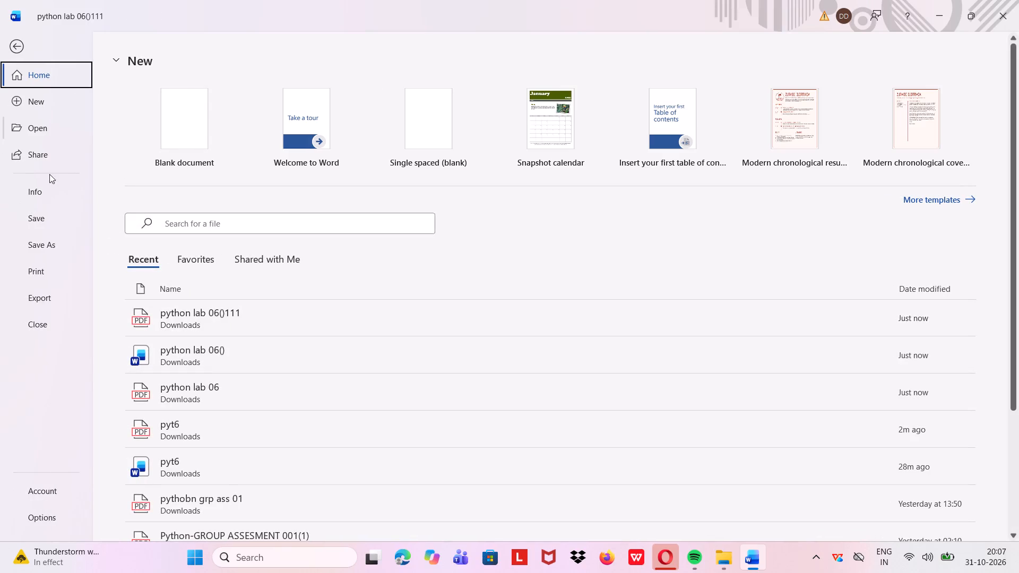
click(57, 245)
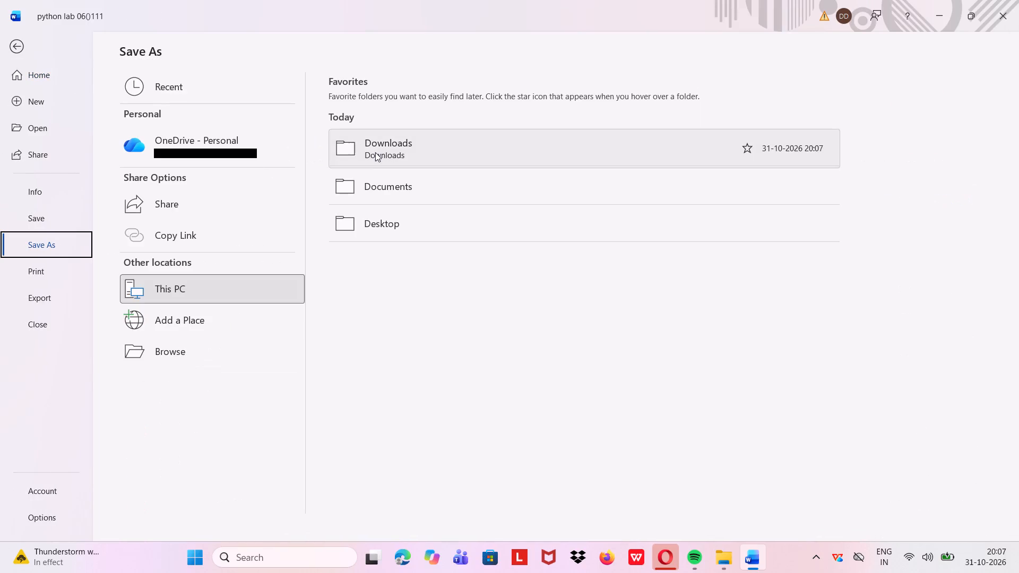
click(375, 152)
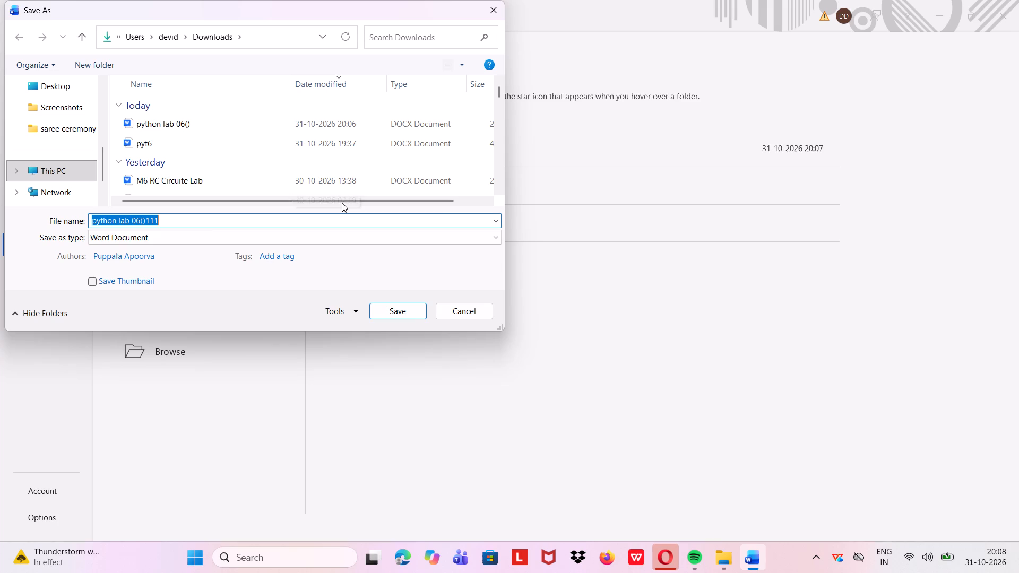
click(207, 220)
key(BackSpace)
key(BackSpace)
key(BackSpace)
key(BackSpace)
key(BackSpace)
key(BackSpace)
key(BackSpace)
key(BackSpace)
key(BackSpace)
key(BackSpace)
key(BackSpace)
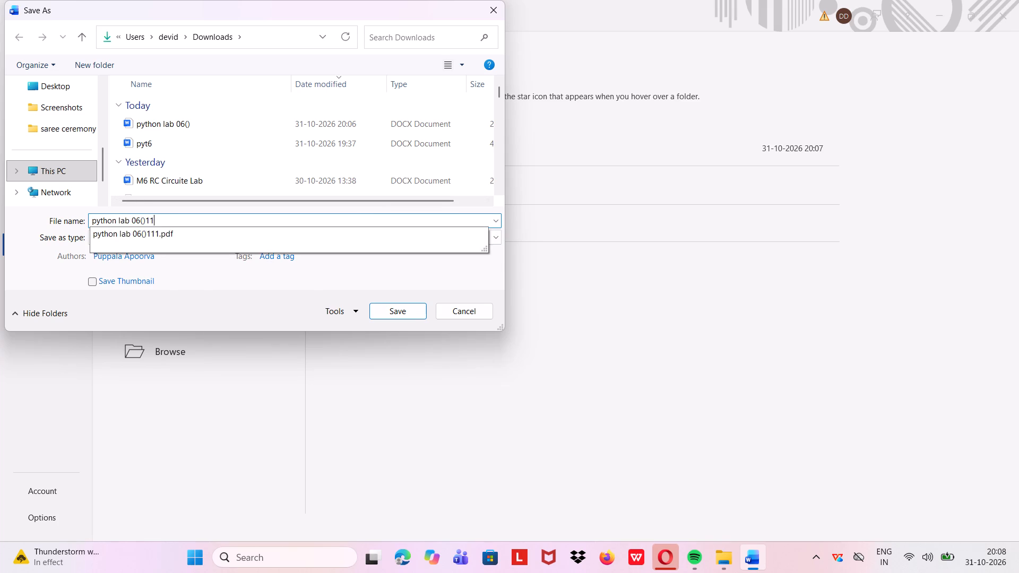
key(BackSpace)
key(BackSpace)
key(BackSpace)
key(BackSpace)
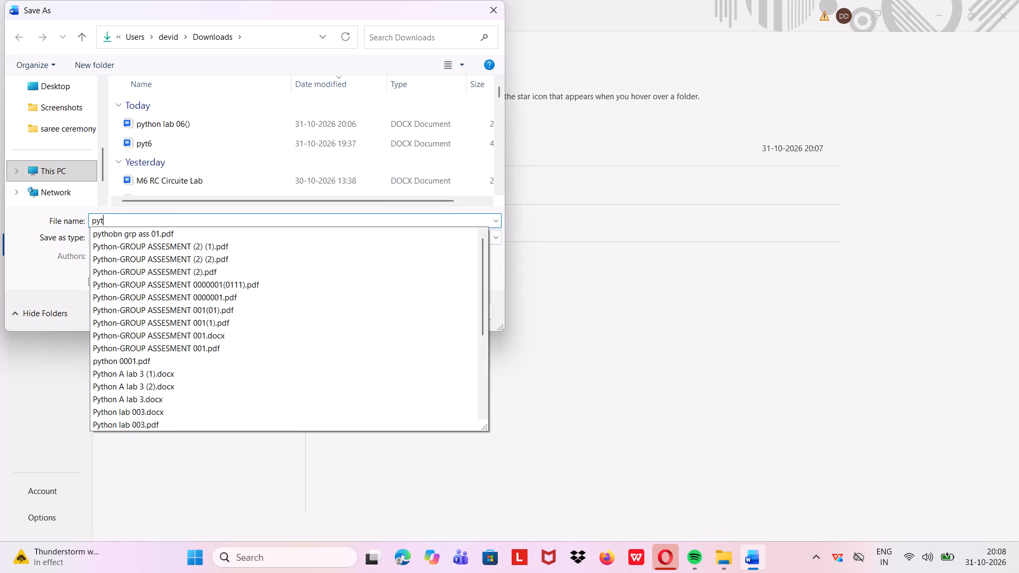
key(space)
text(lab 0)
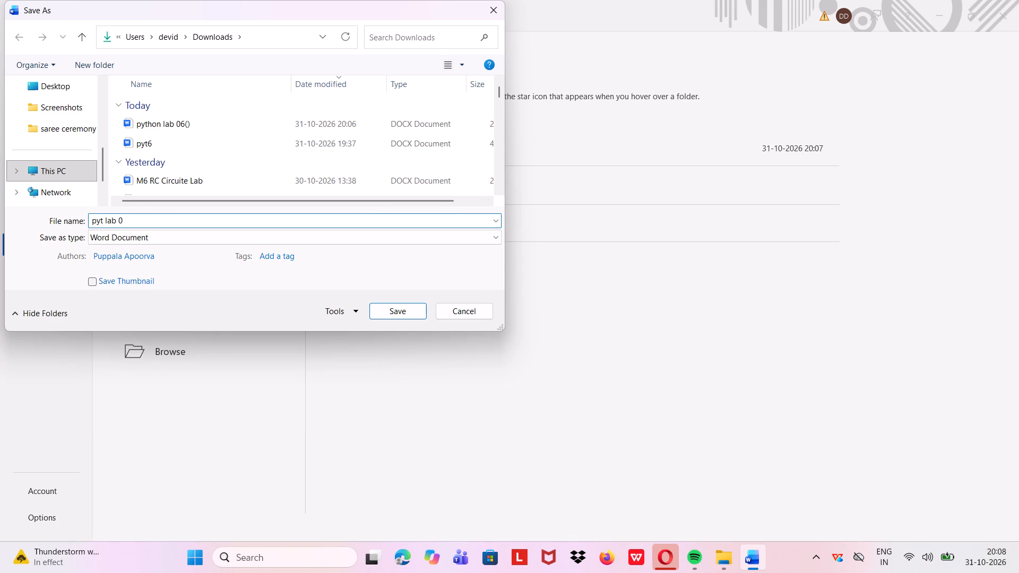
text(6666)
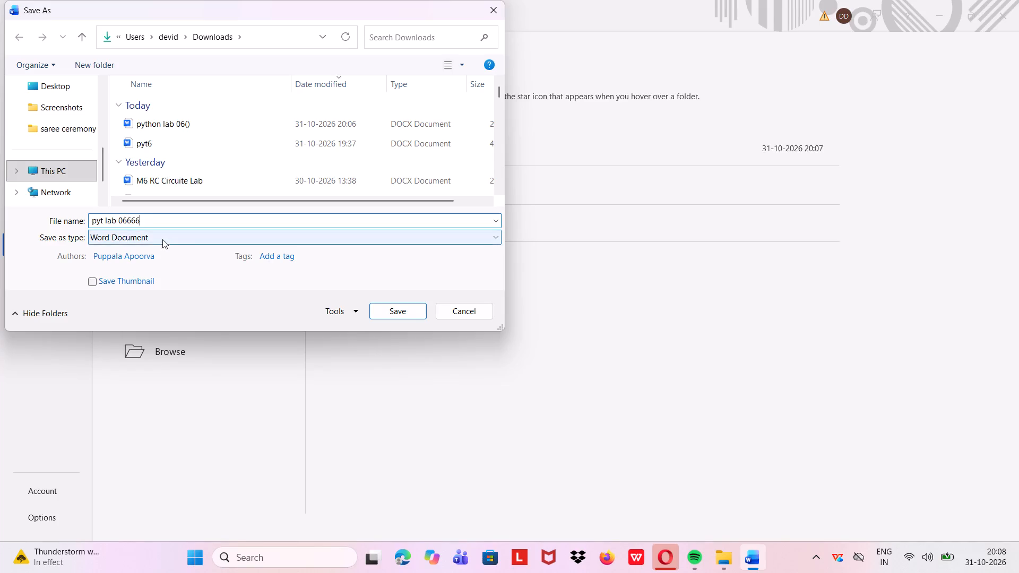
click(162, 239)
click(136, 315)
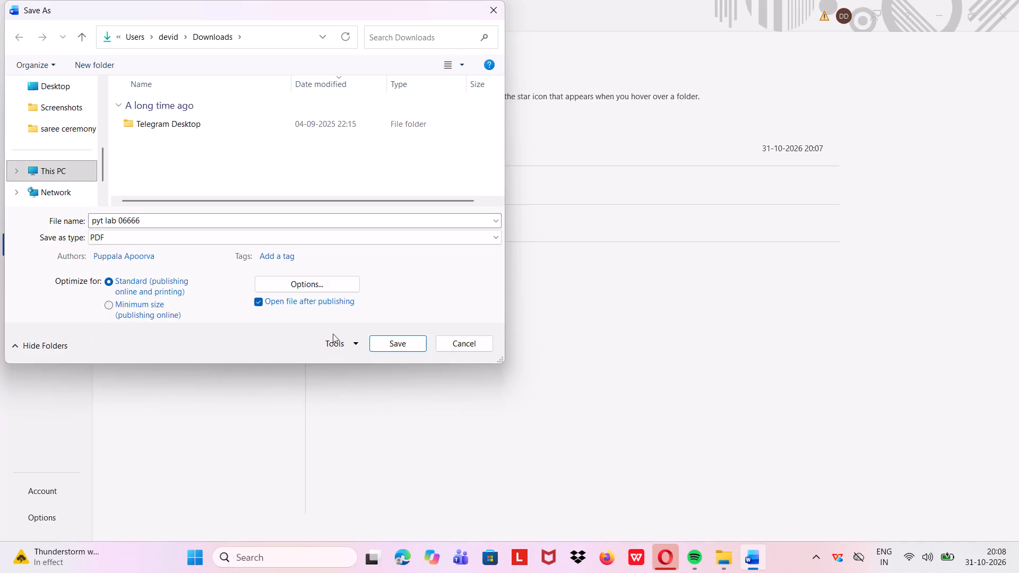
click(399, 347)
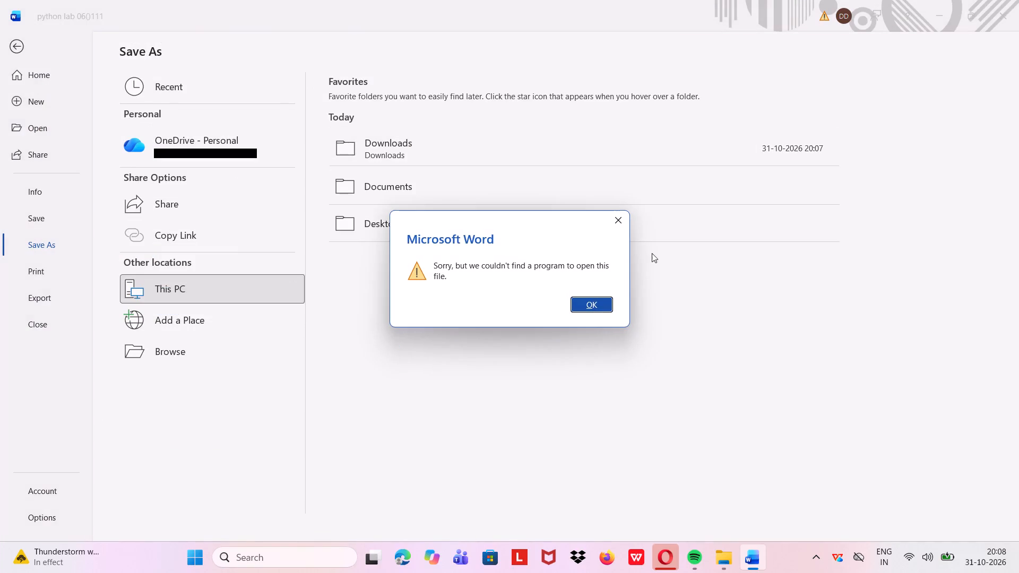
click(594, 311)
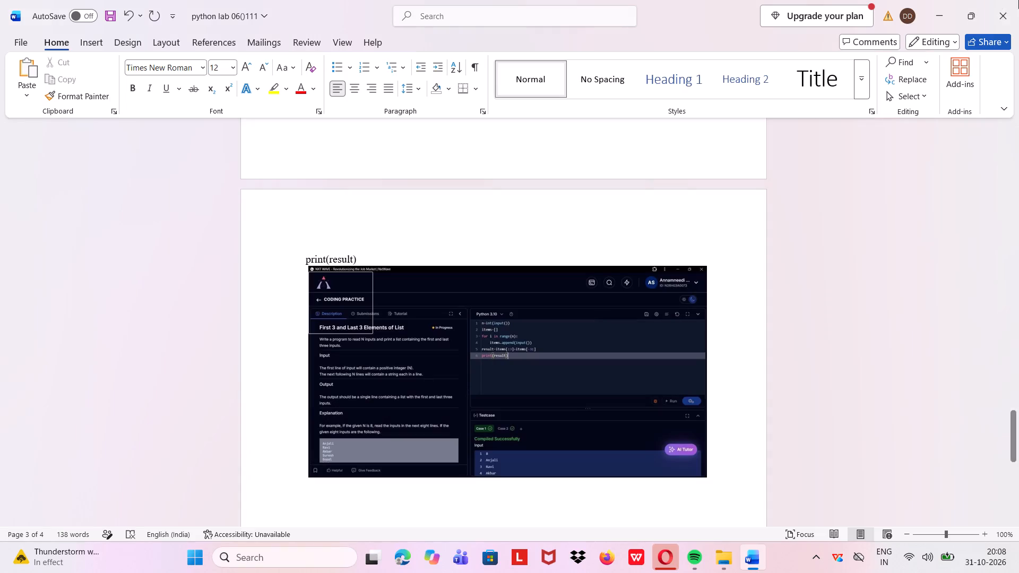
Close the python lab 06()111 document without saving its changes.
click(998, 7)
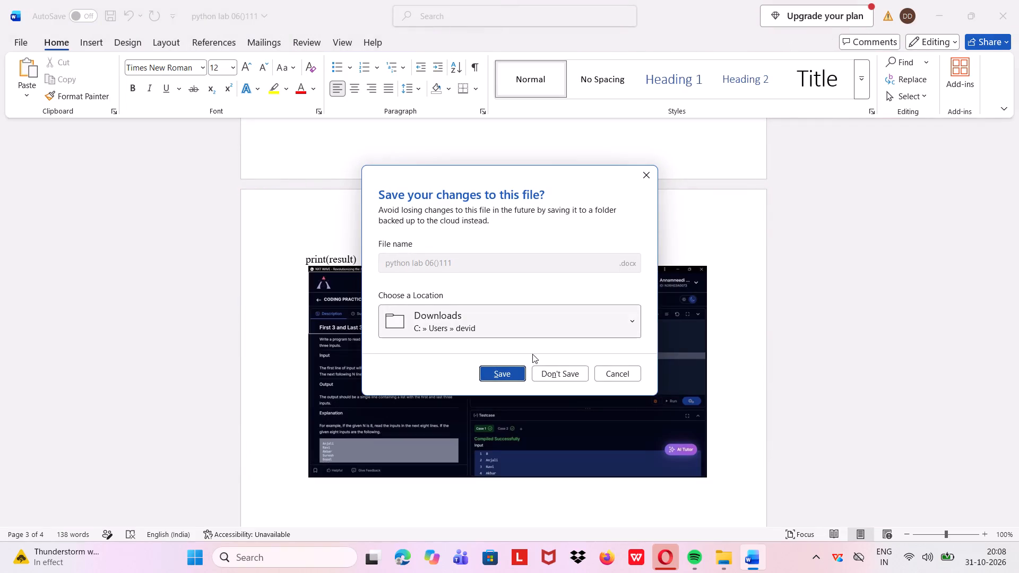
click(549, 366)
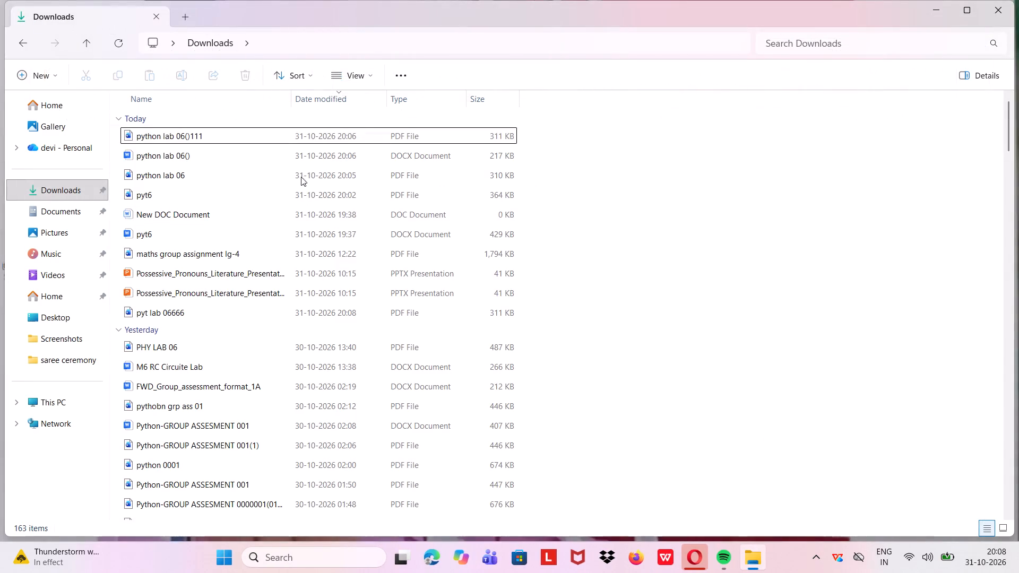
Reopen the PDF python lab 06()111 from Downloads, check question 1's code lines, and close it.
double_click(304, 142)
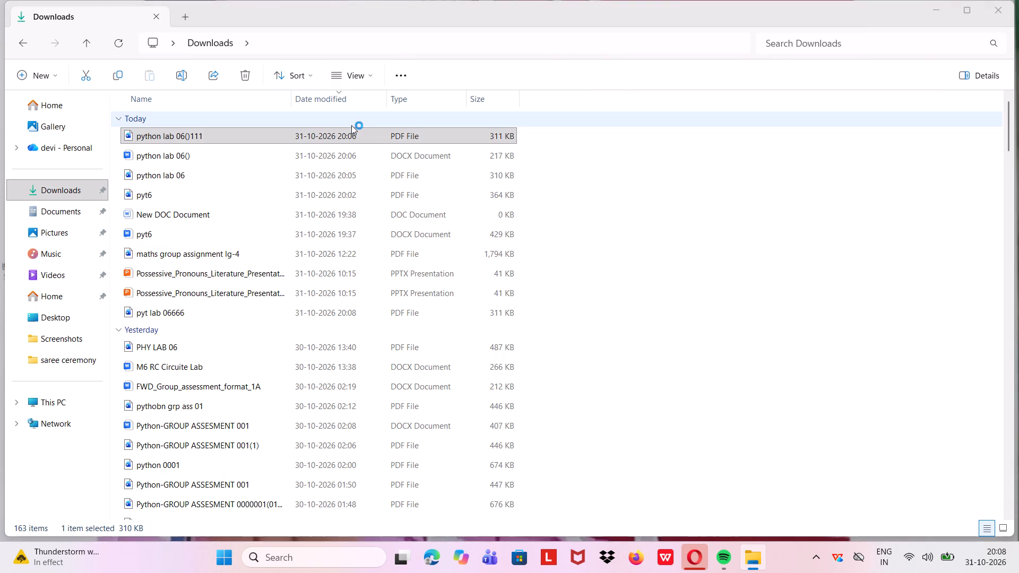
scroll(340, 184, up, 1)
scroll(598, 221, down, 2)
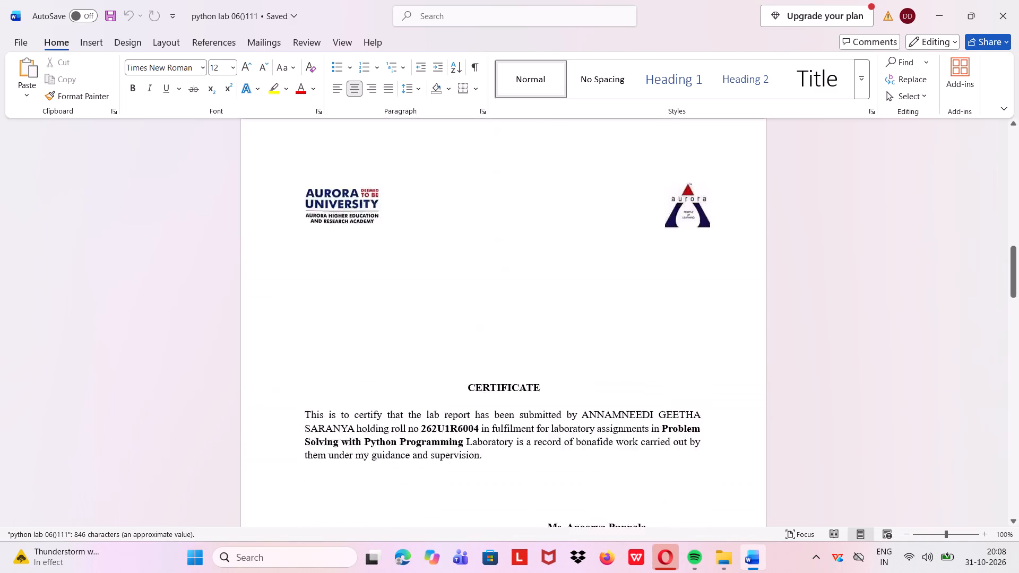
scroll(598, 221, down, 4)
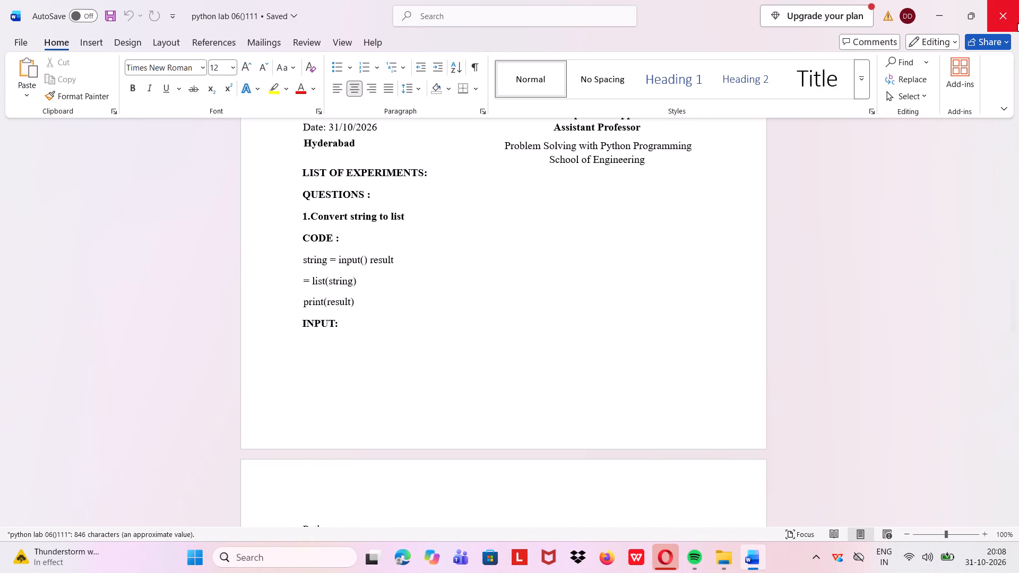
click(1010, 21)
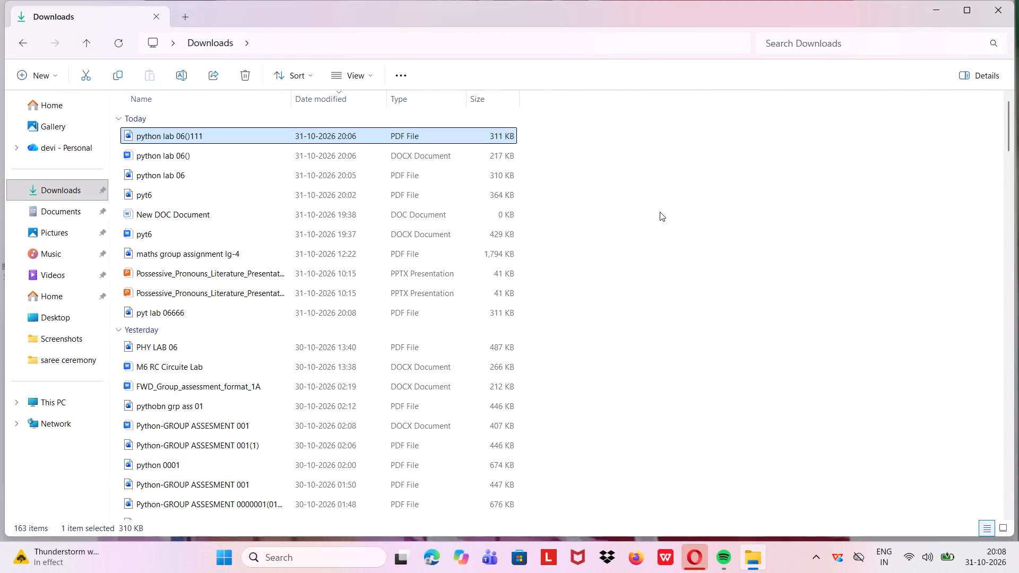
Open the PDF pyt lab 06666 from Downloads, check the code lines of questions 1 and 2, and close it with the Downloads window.
double_click(227, 314)
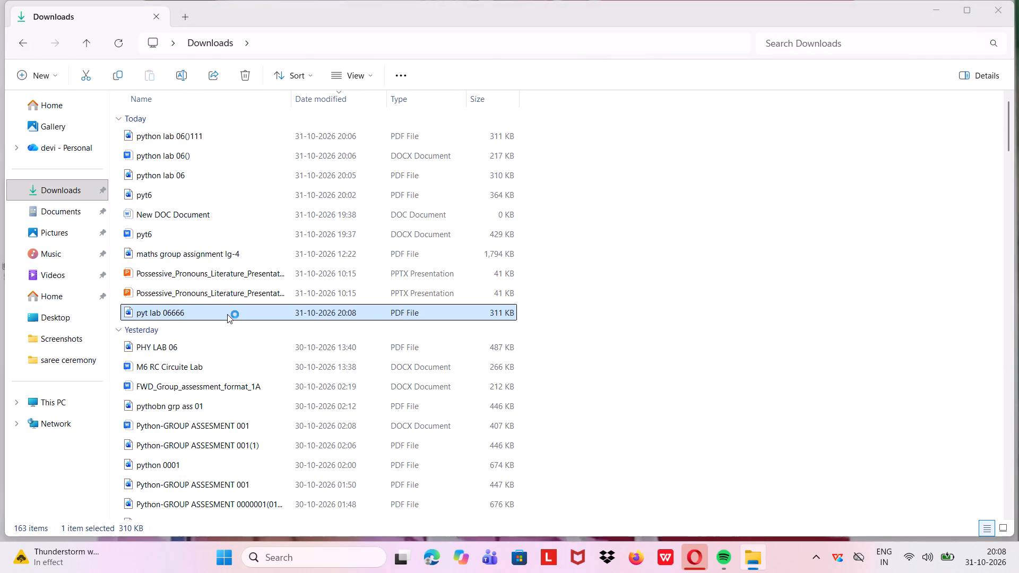
scroll(483, 240, down, 2)
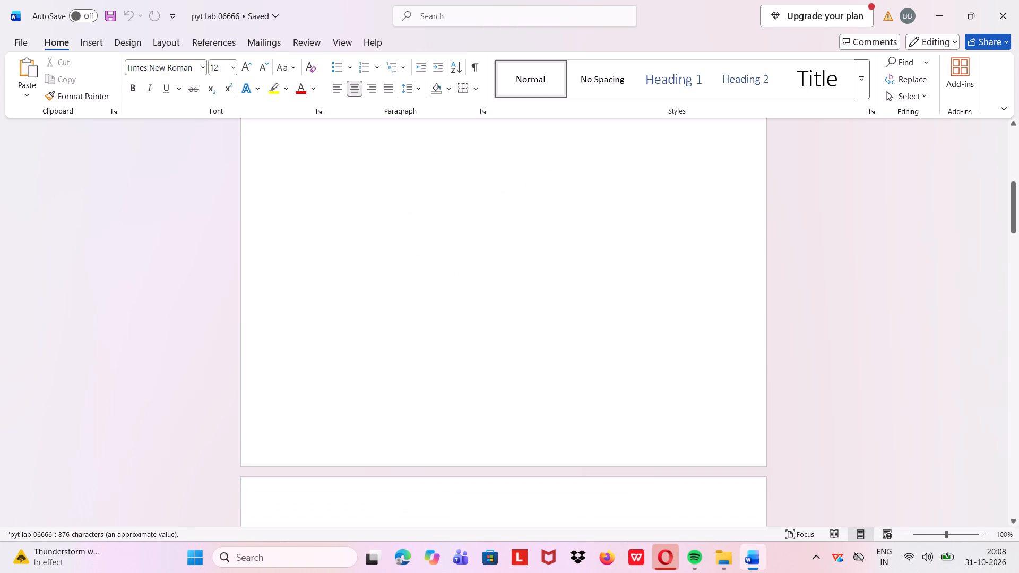
scroll(483, 240, down, 4)
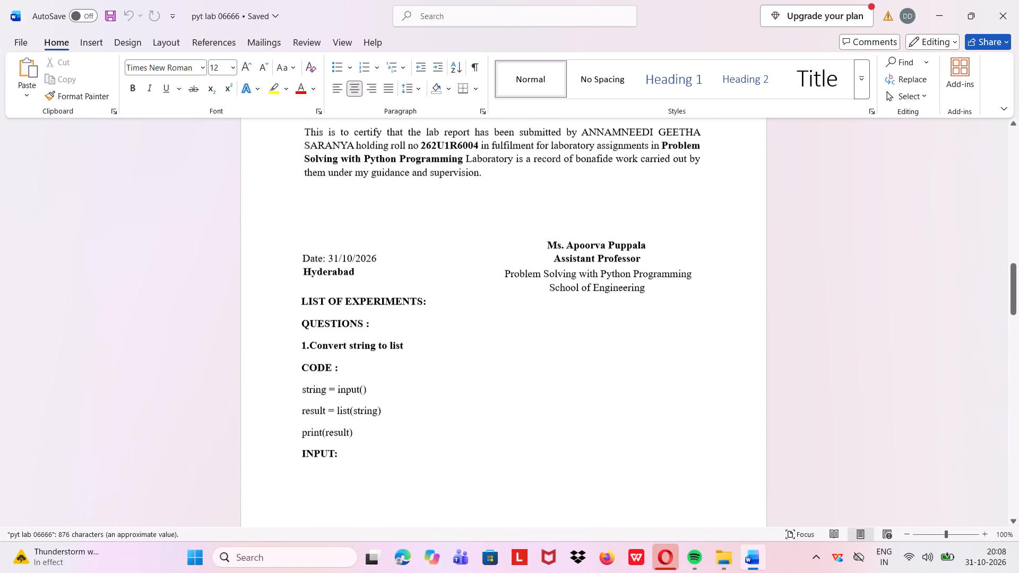
scroll(483, 240, down, 2)
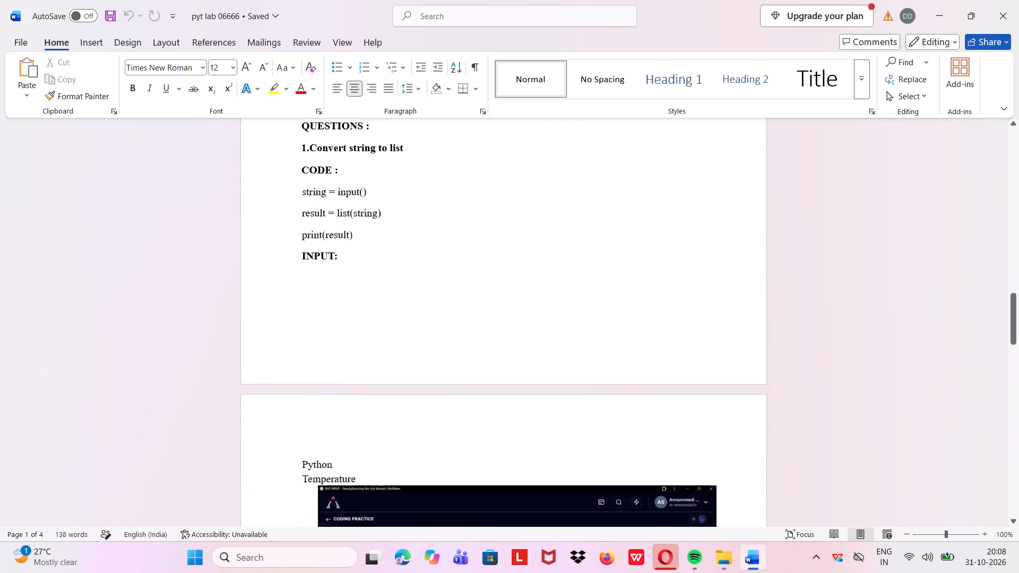
scroll(483, 240, down, 7)
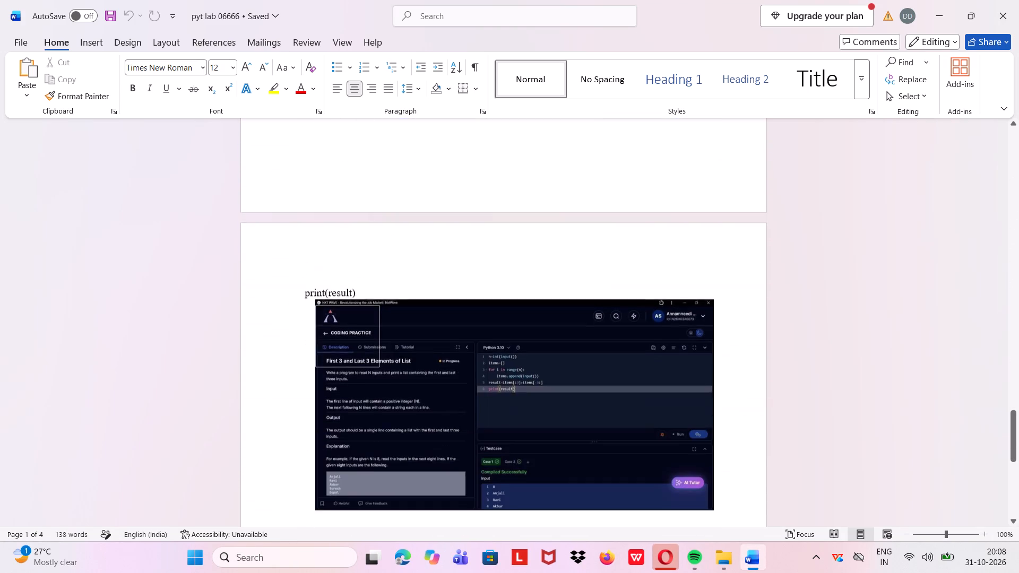
scroll(483, 240, down, 2)
click(992, 2)
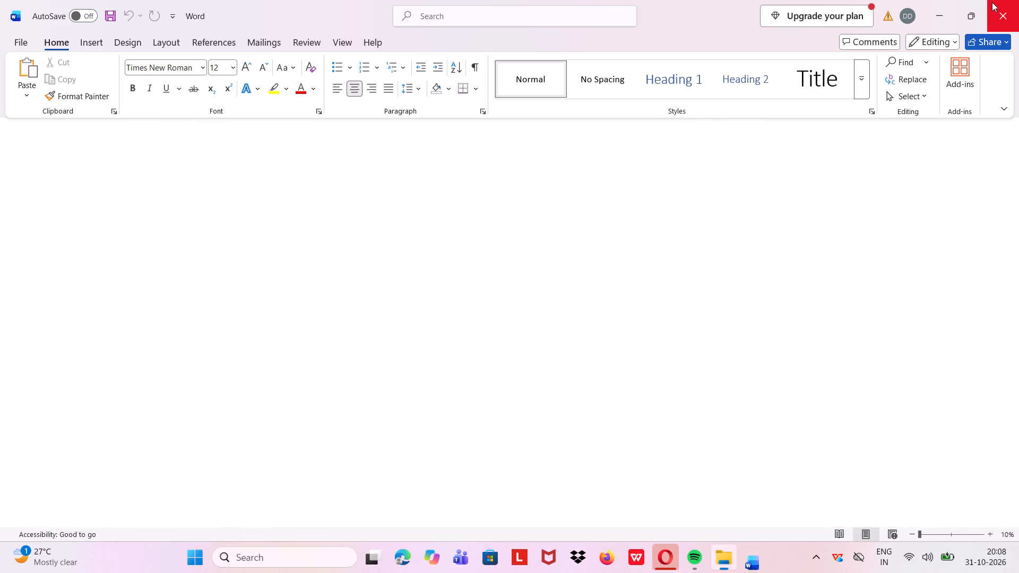
click(1004, 15)
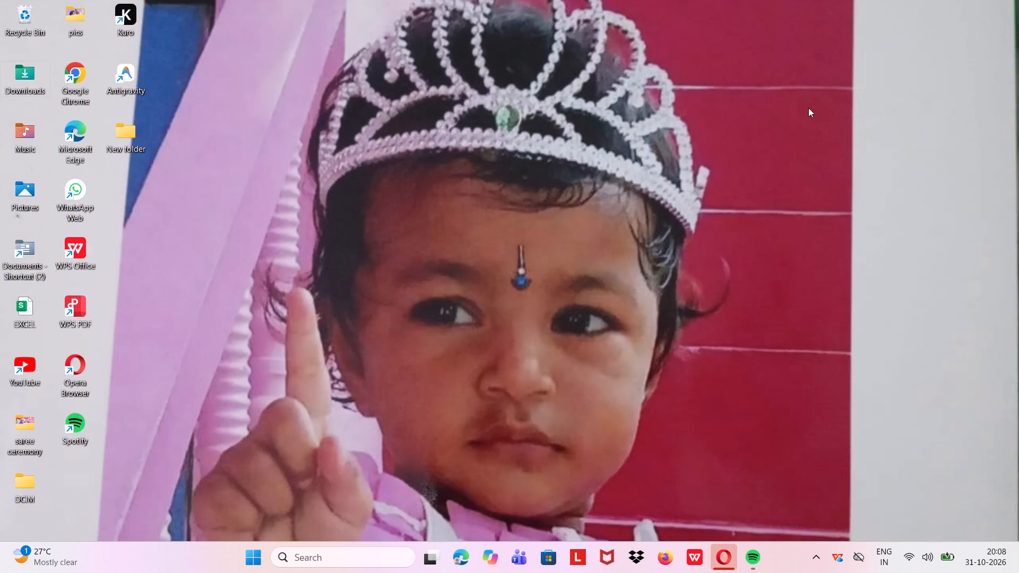
Switch to Google Chrome and open the Aurora University portal's assessments for Problem Solving With Python Programming I.
double_click(76, 68)
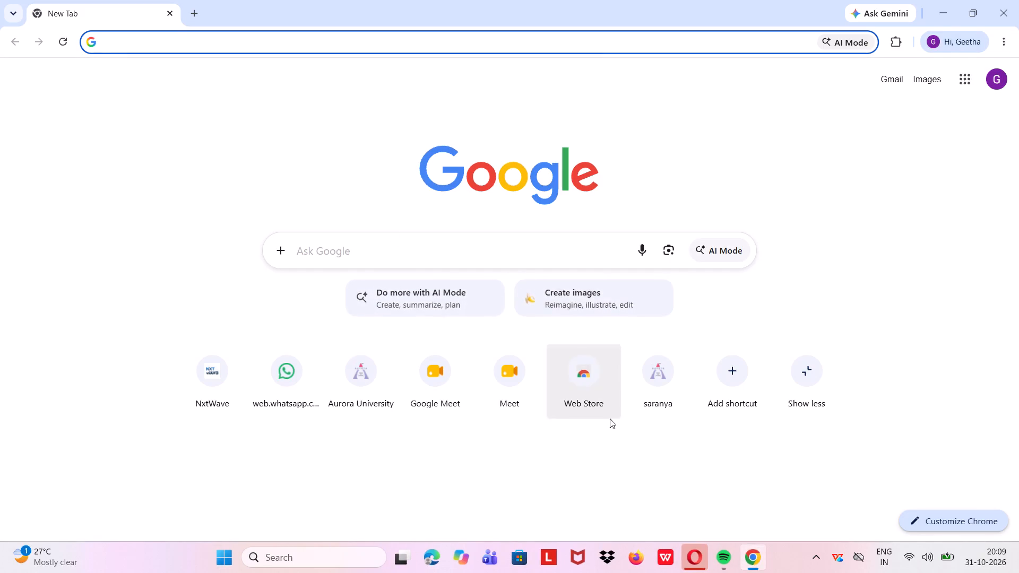
click(675, 386)
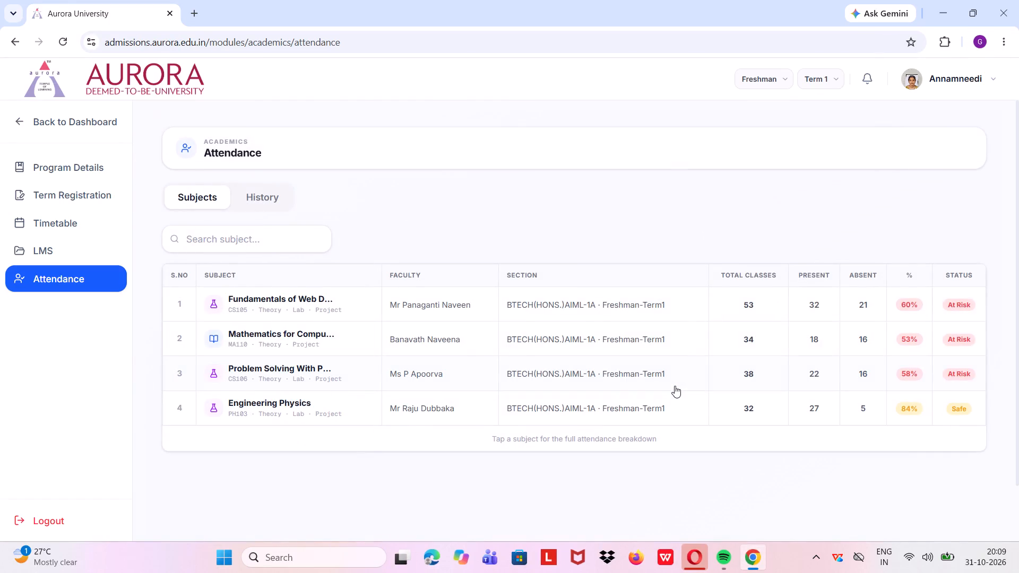
click(10, 125)
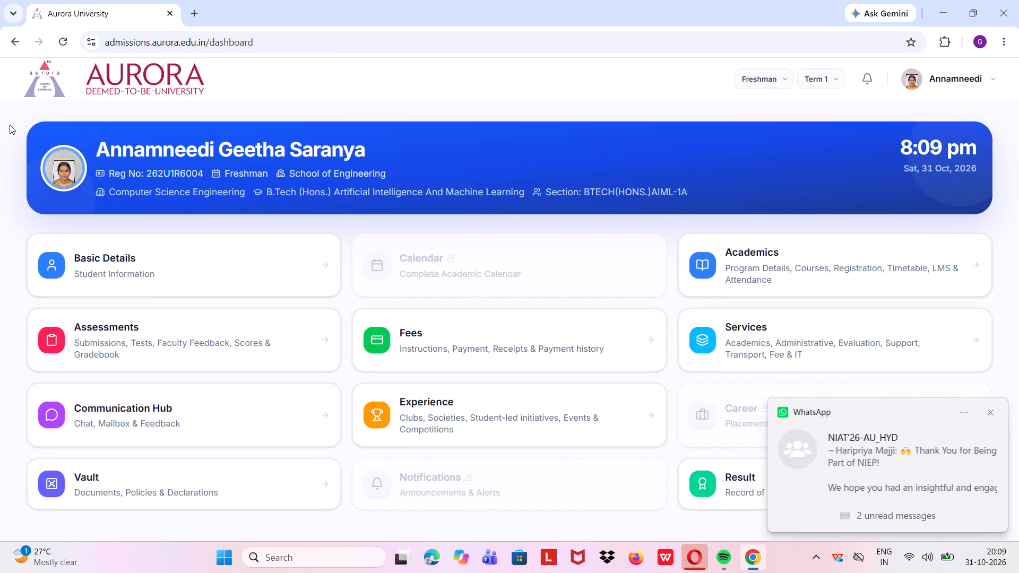
click(177, 332)
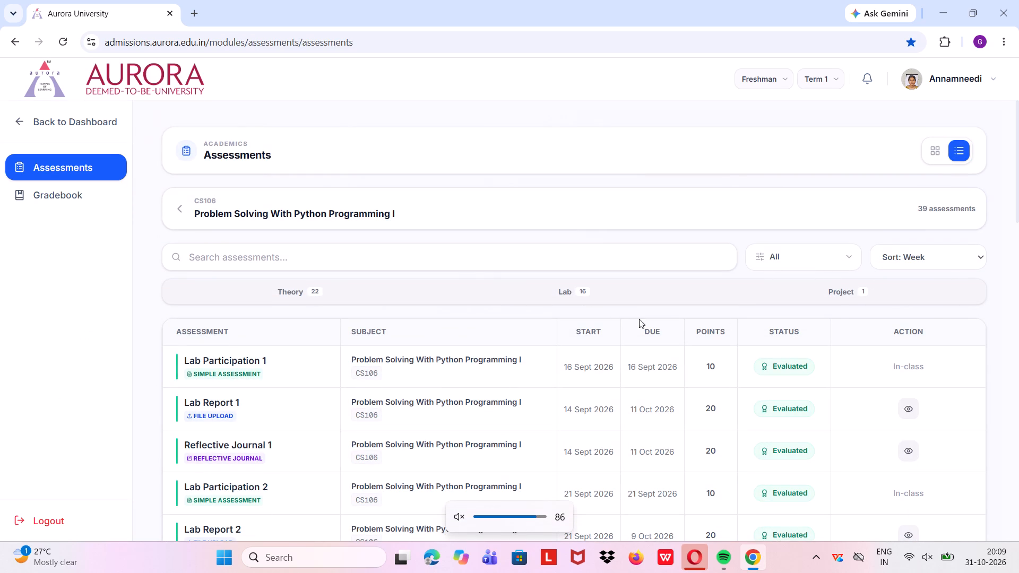
Upload the PDF pyt lab 06666 from Downloads as the submission for Lab Report 6.
scroll(876, 404, down, 4)
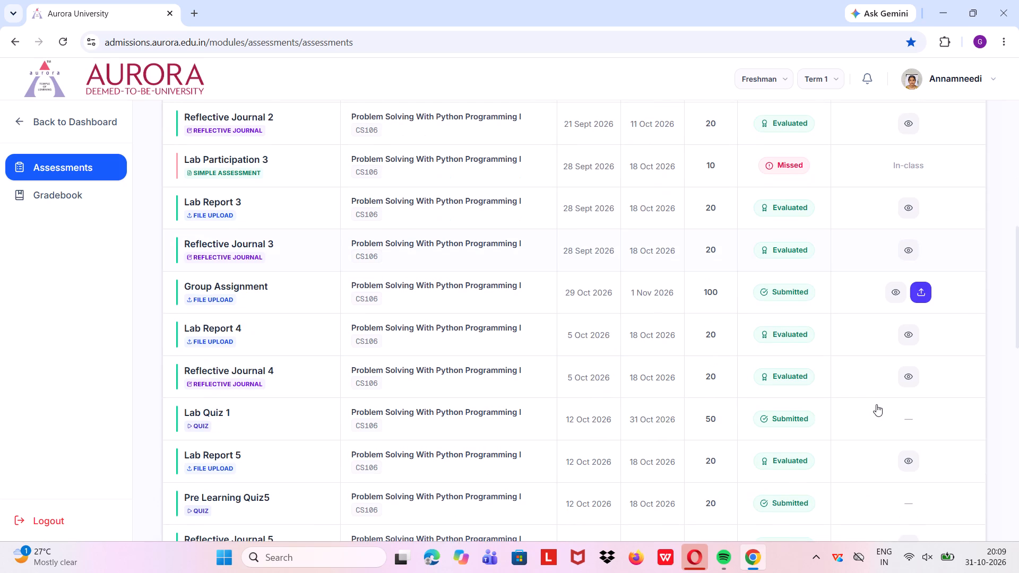
scroll(876, 404, down, 1)
scroll(693, 437, down, 2)
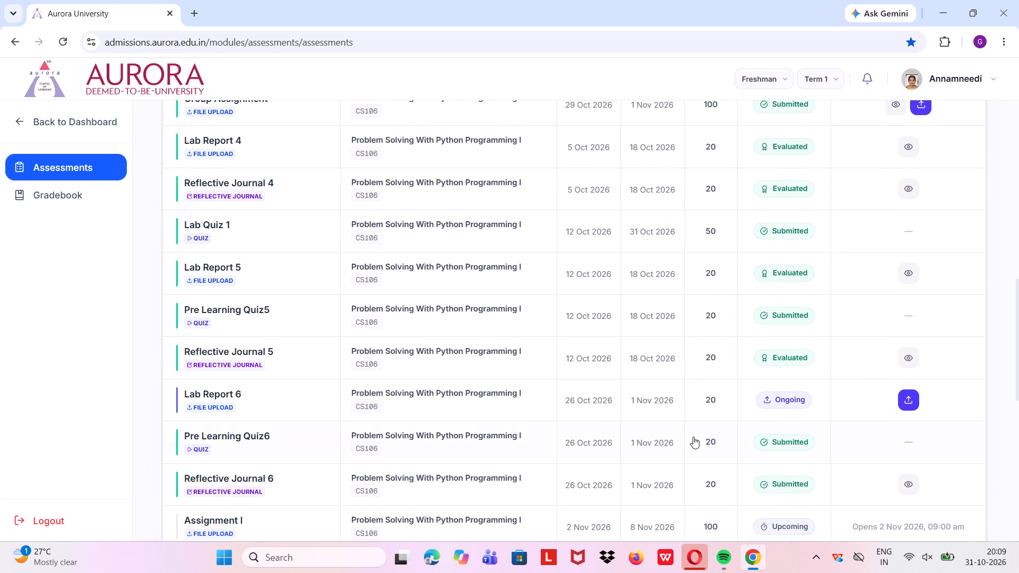
click(903, 390)
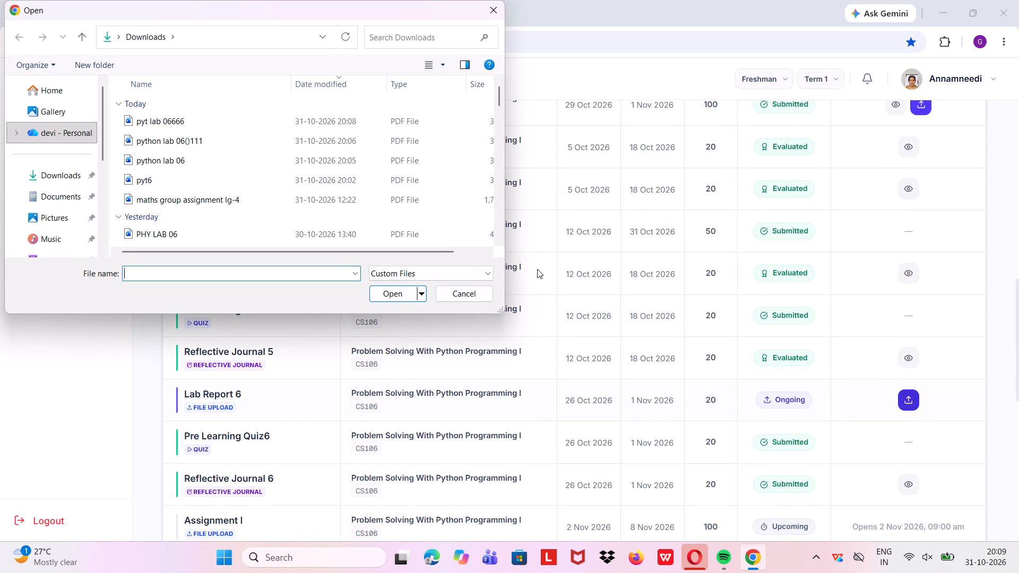
click(406, 122)
scroll(406, 122, left, 1)
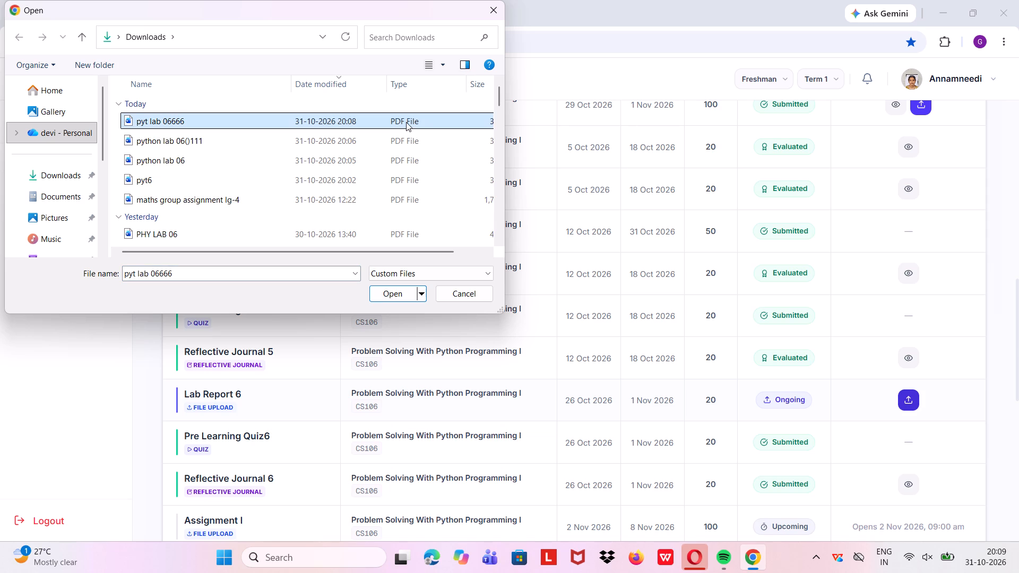
click(394, 297)
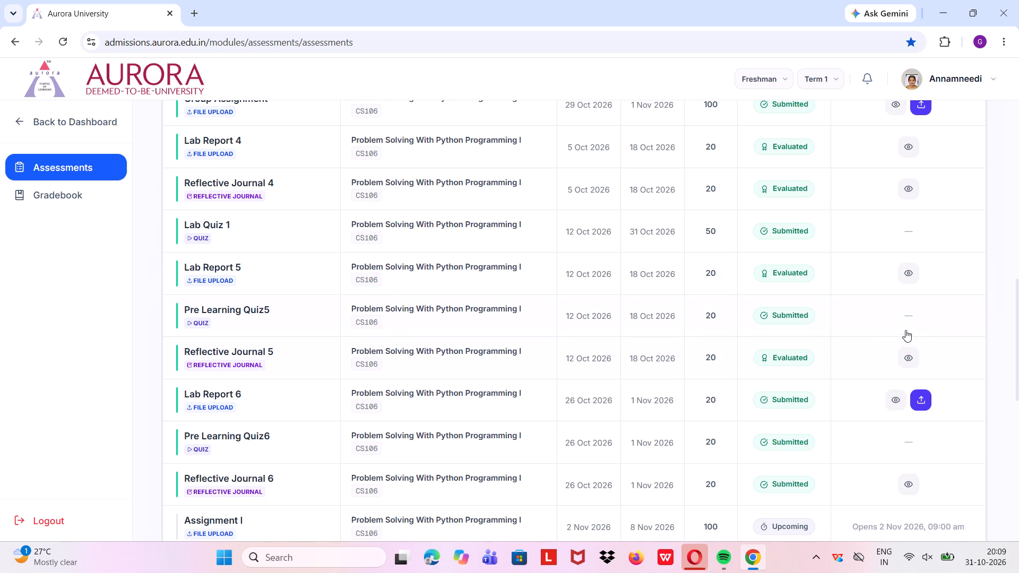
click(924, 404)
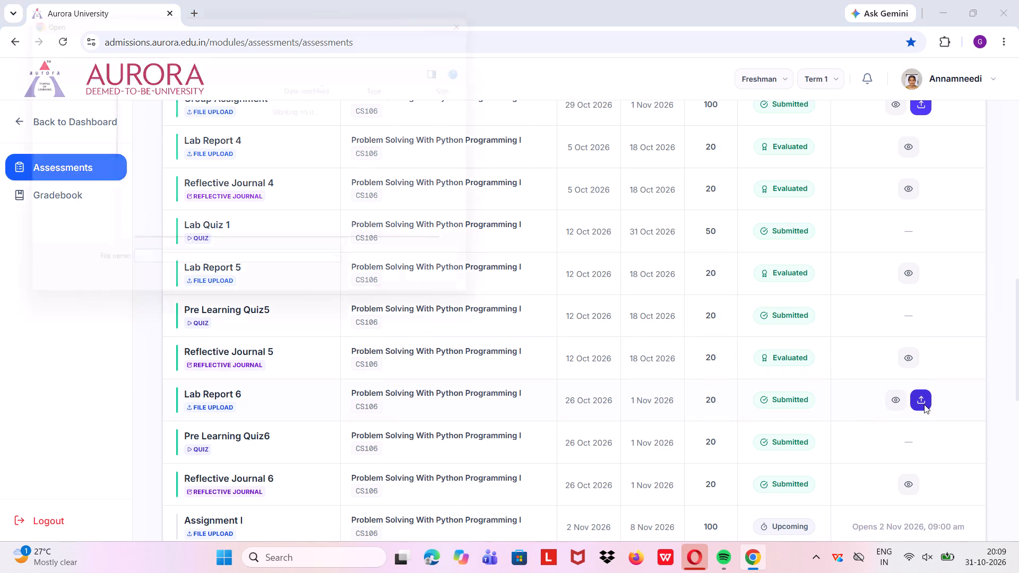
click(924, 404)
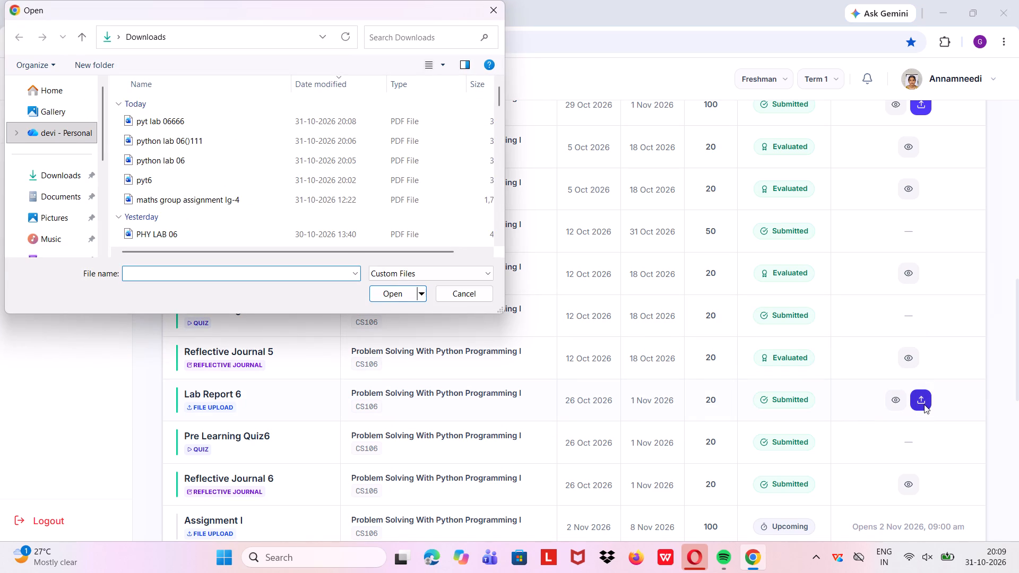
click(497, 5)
Open the submitted Lab Report 6 file and review all its pages, including the code for questions 1 and 2.
click(896, 404)
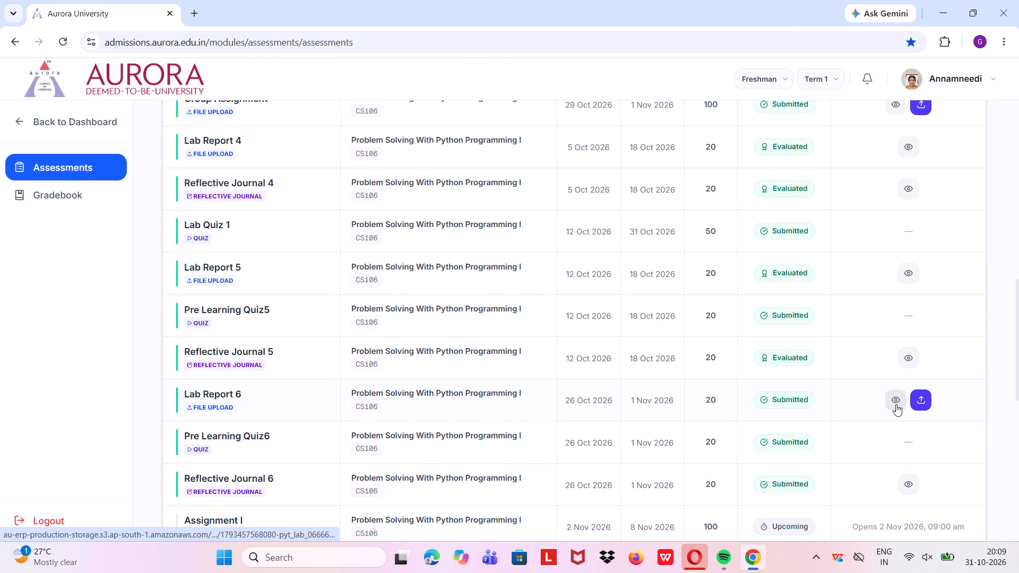
scroll(896, 404, down, 2)
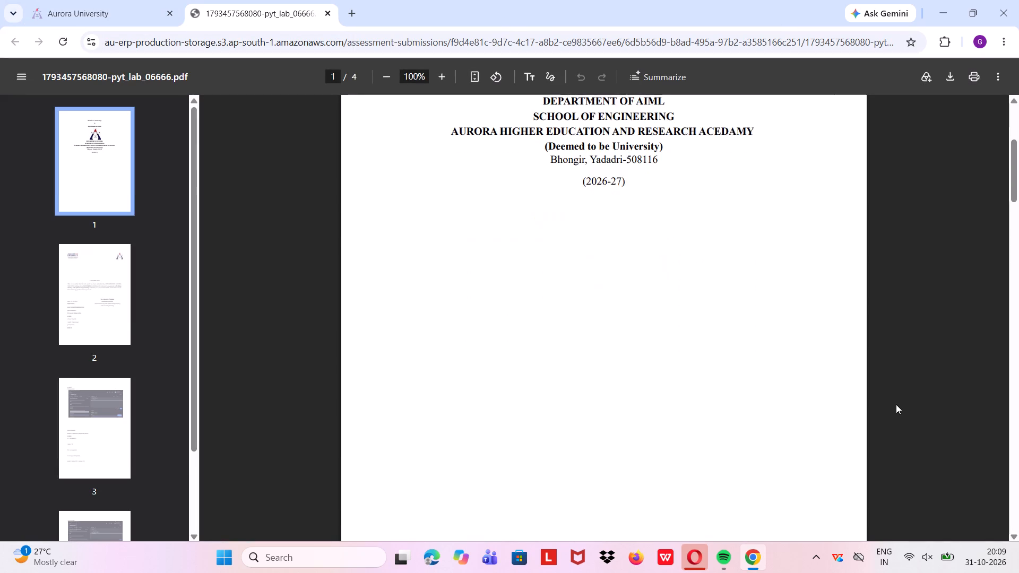
scroll(896, 404, down, 8)
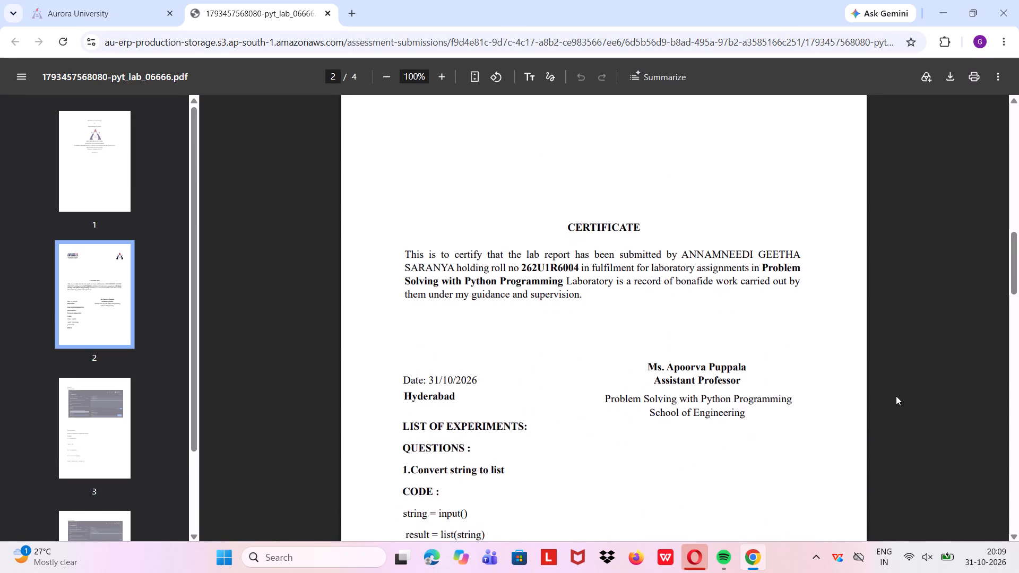
scroll(896, 396, down, 3)
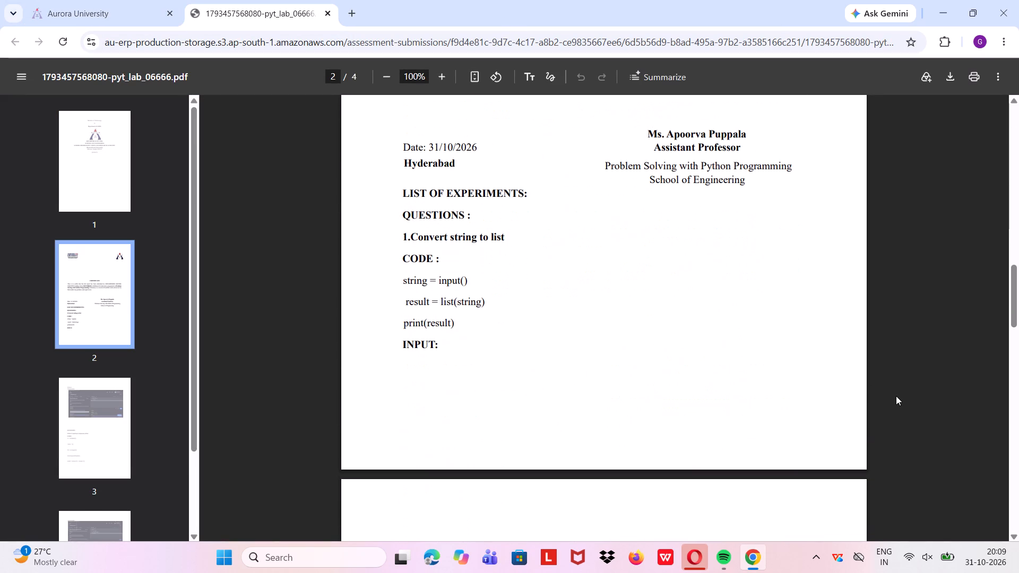
scroll(896, 396, down, 8)
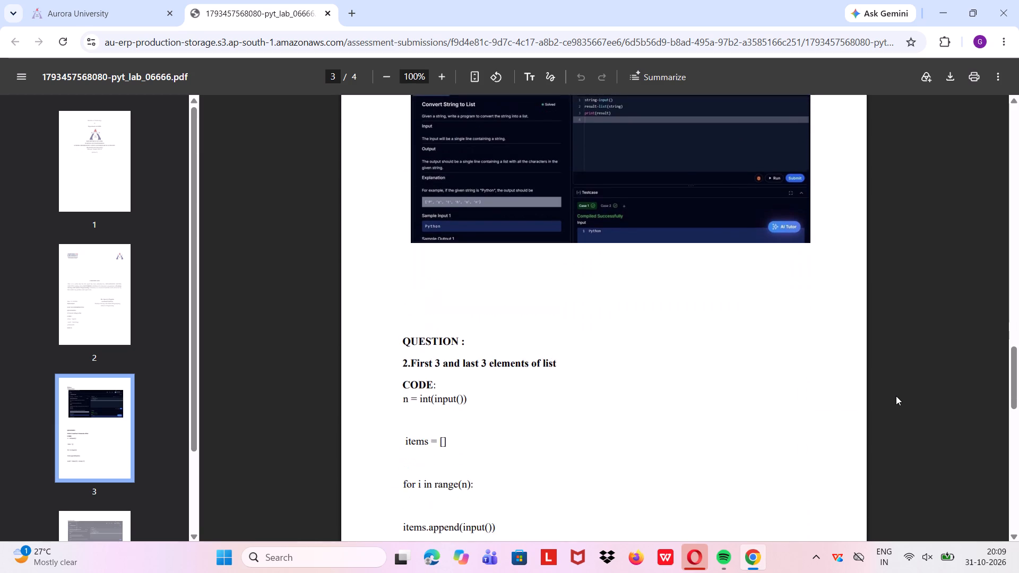
scroll(896, 396, down, 8)
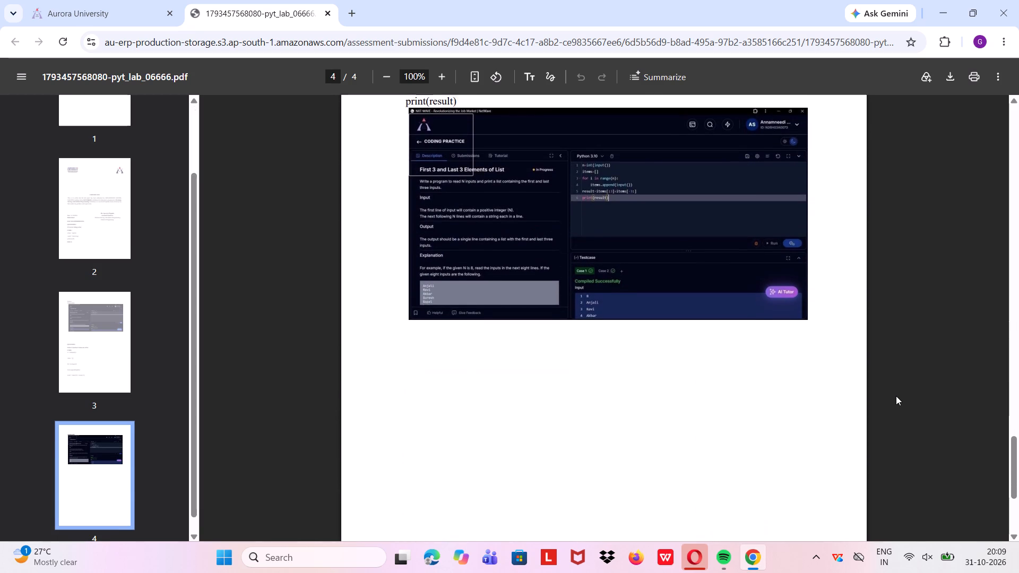
scroll(896, 396, down, 4)
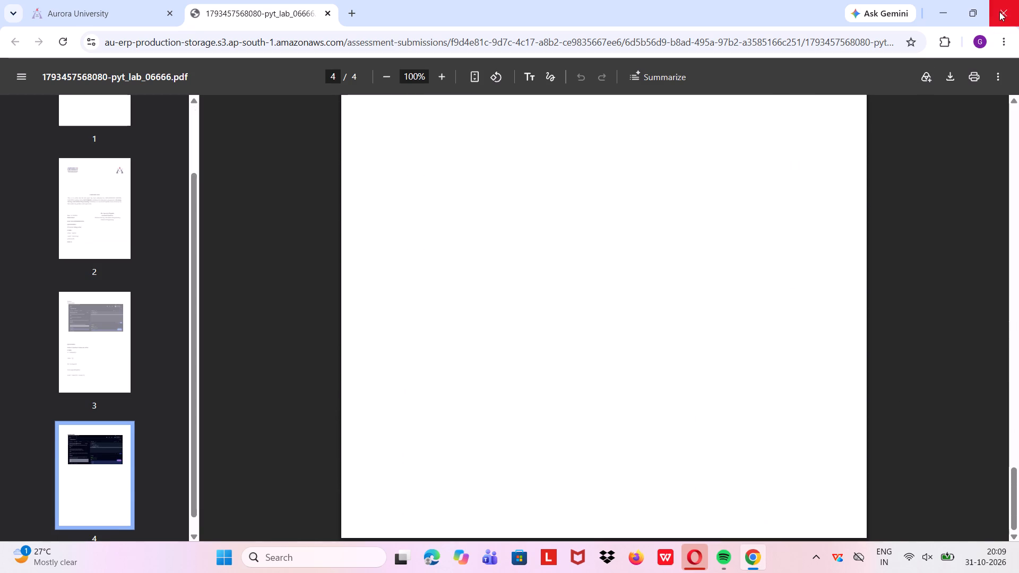
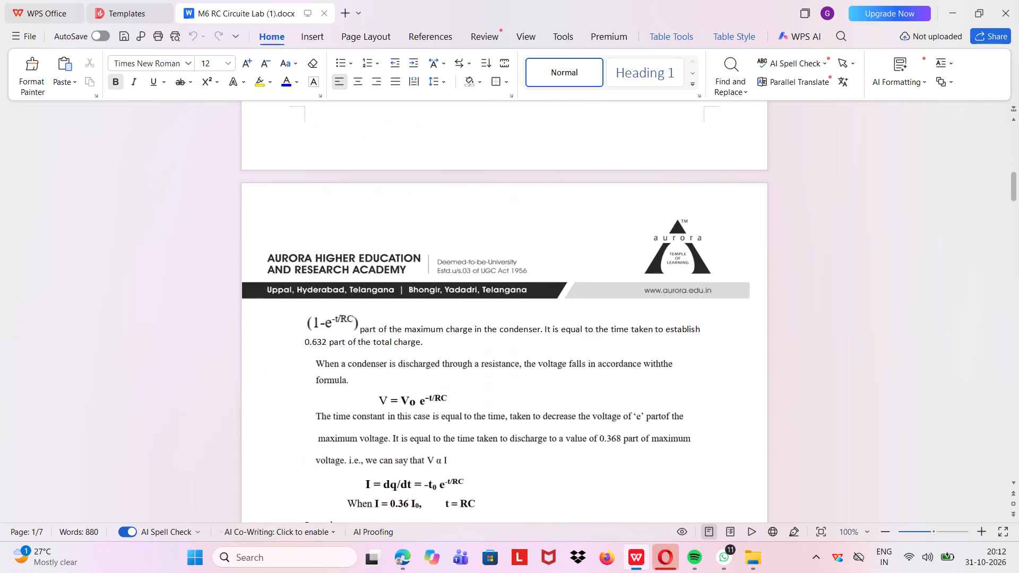
Look through the M6 RC Circuite Lab (1) document, from the theory and capacitor graphs to the time and voltage tables.
scroll(476, 275, down, 12)
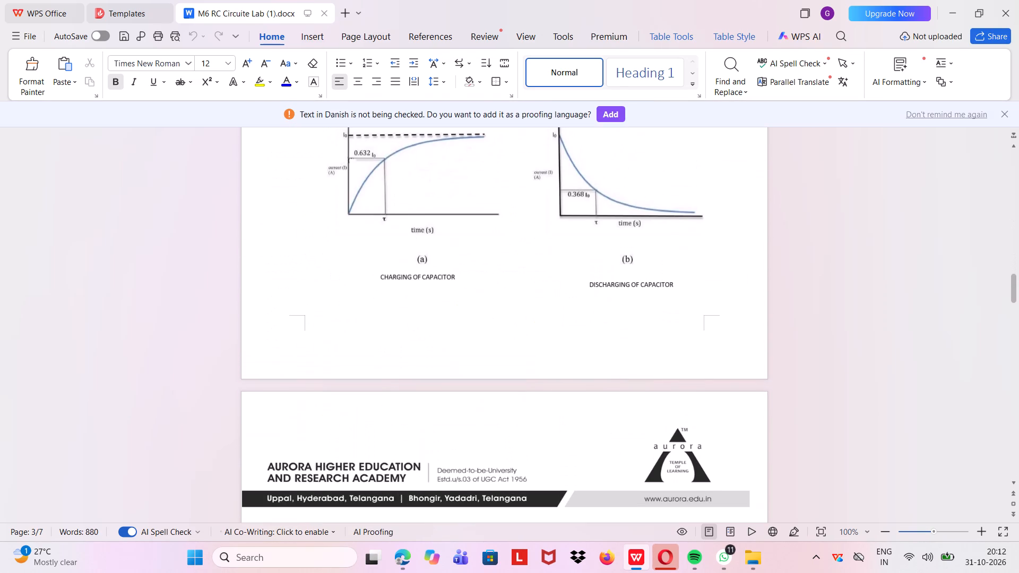
scroll(476, 275, down, 9)
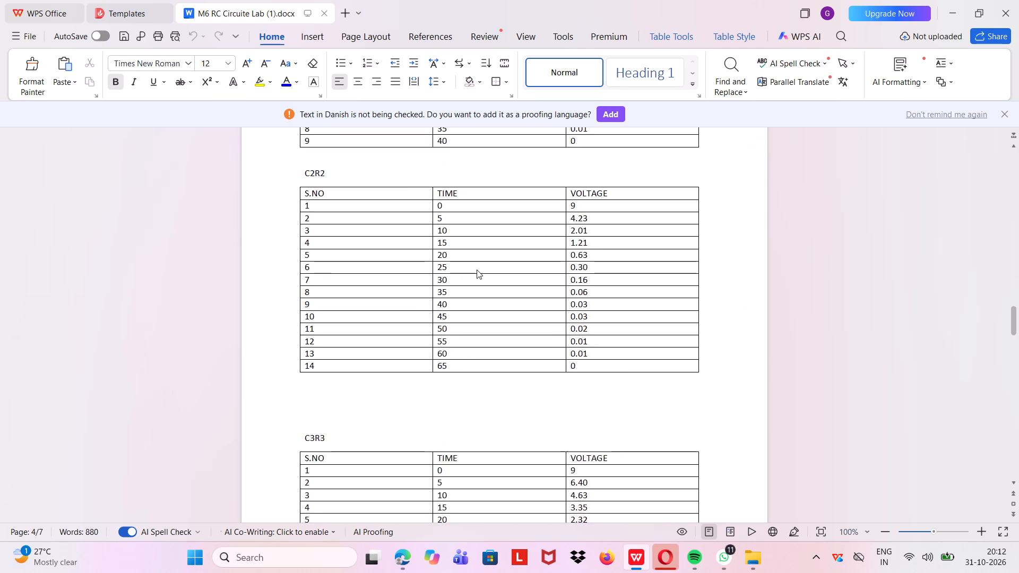
Look through the M6 RC Circuite Lab (1) report from the voltage tables to the viva questions and back to the first page.
scroll(477, 270, down, 14)
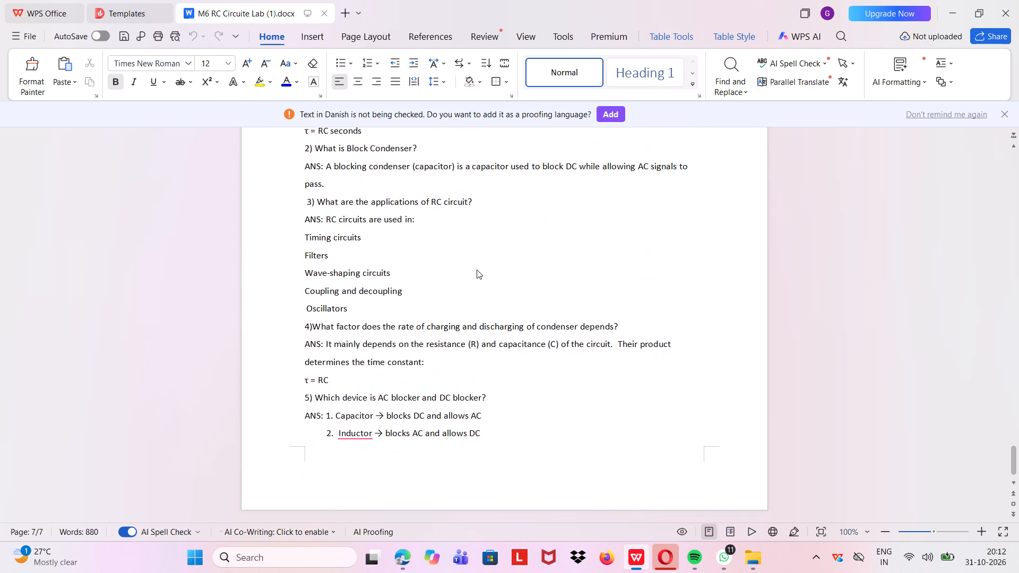
scroll(477, 270, down, 6)
scroll(477, 270, up, 15)
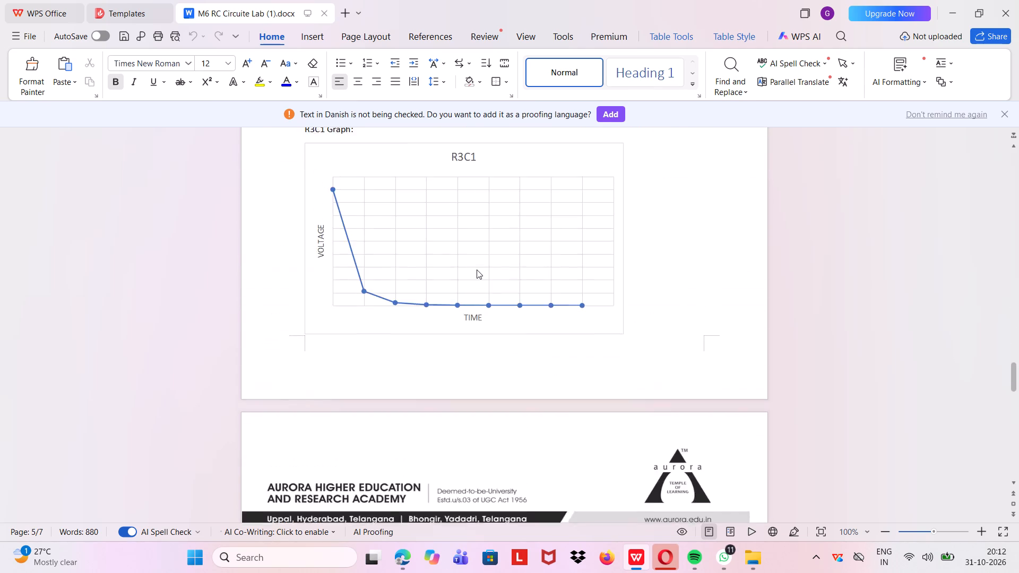
scroll(477, 270, up, 16)
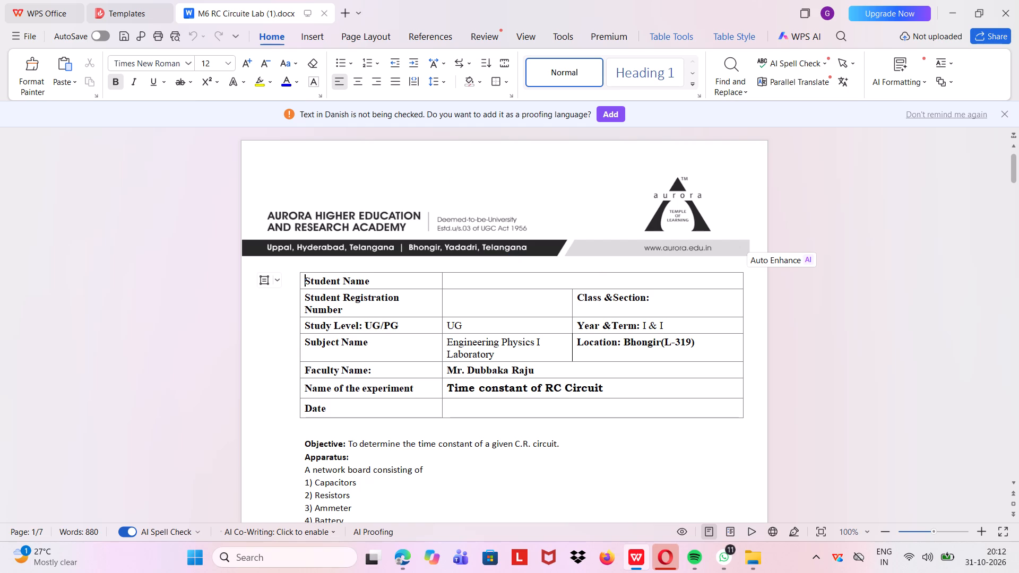
Enter the student's full name in the Student Name cell of the report's header table.
click(458, 284)
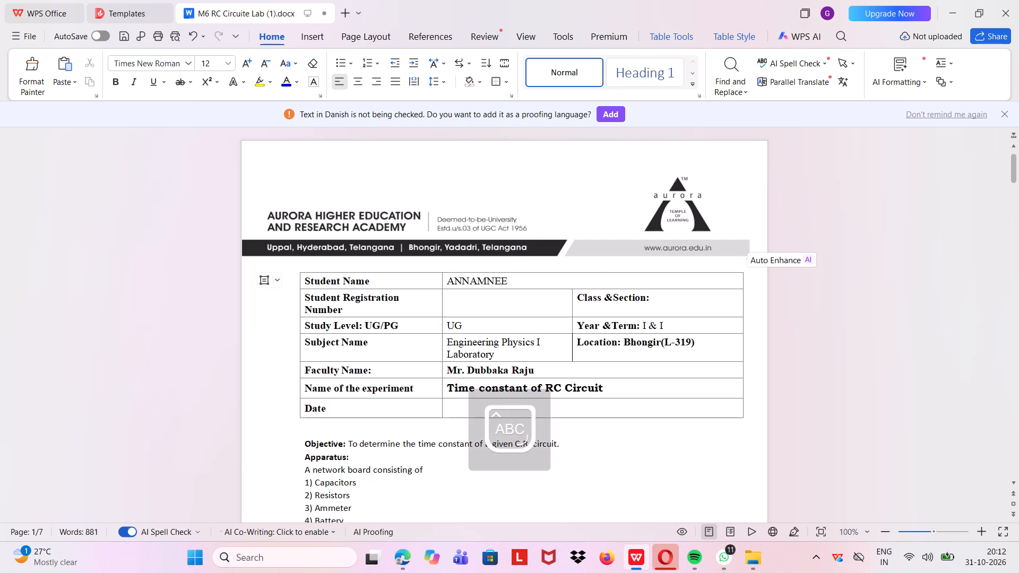
key(BackSpace)
key(BackSpace)
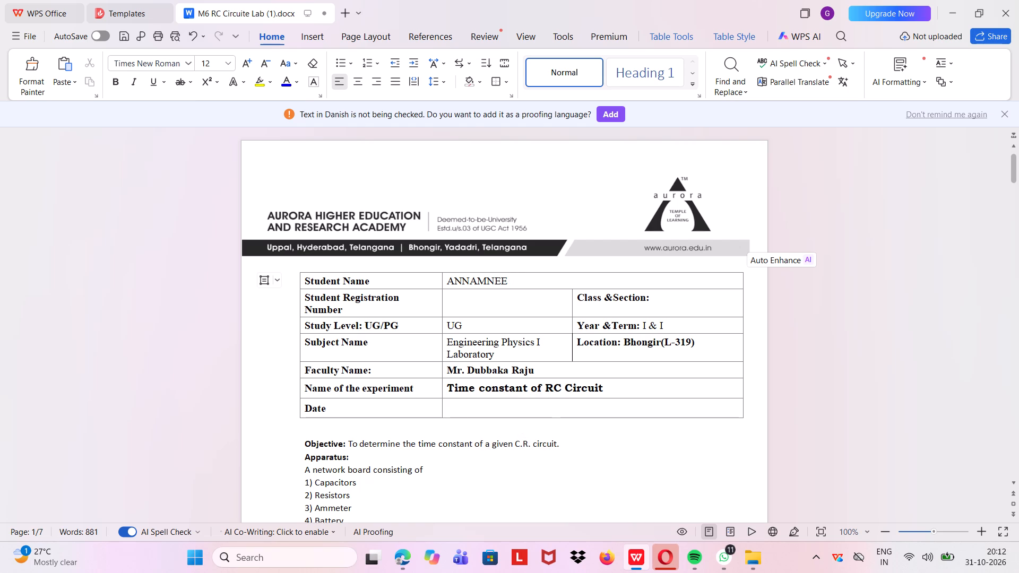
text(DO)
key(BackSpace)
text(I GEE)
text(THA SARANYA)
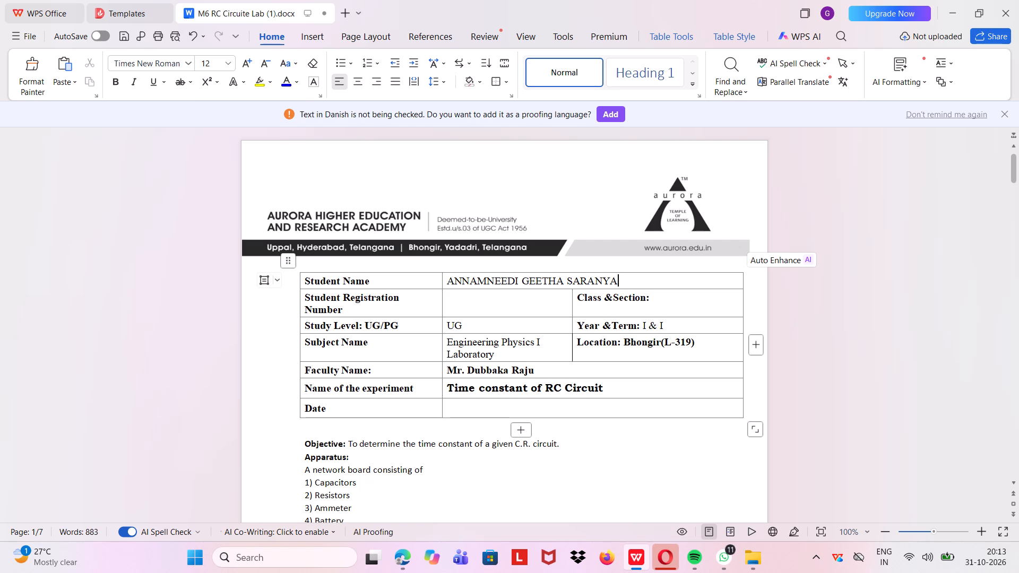
Enter the student's registration number in the Student Registration Number cell of the header table.
click(469, 298)
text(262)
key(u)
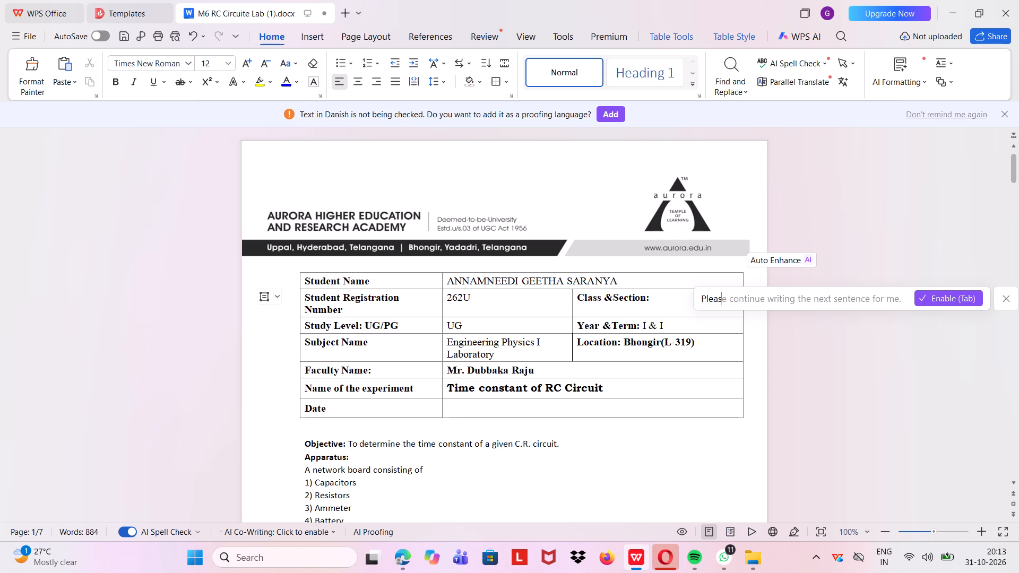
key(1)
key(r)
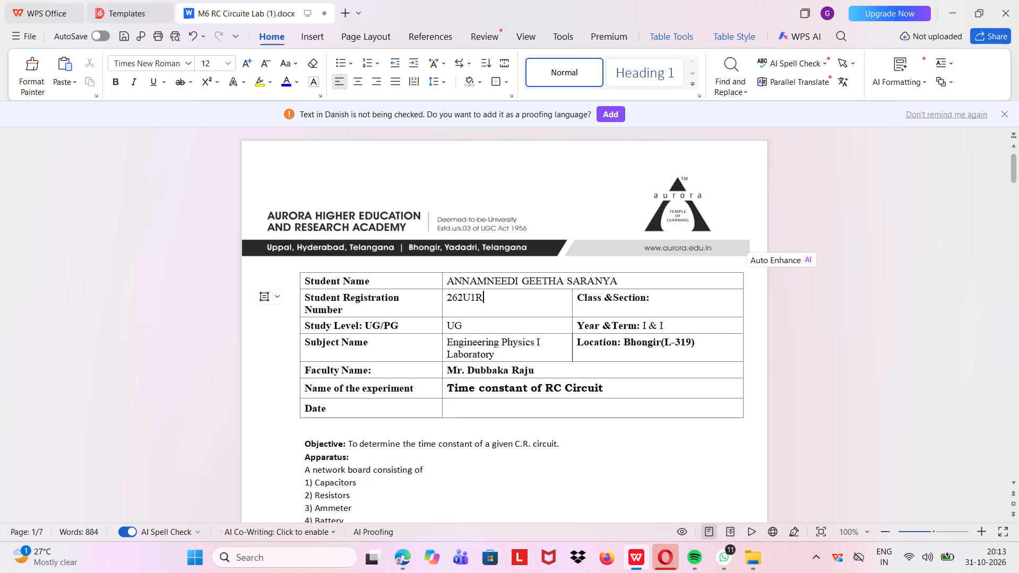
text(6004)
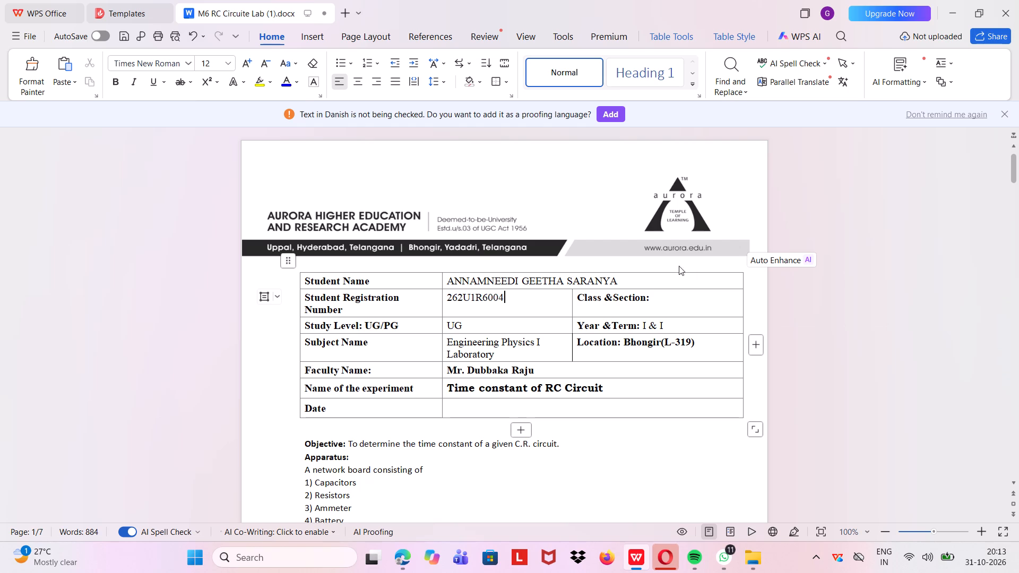
Fill in AIML-1A as the Class & Section in the header table.
click(665, 303)
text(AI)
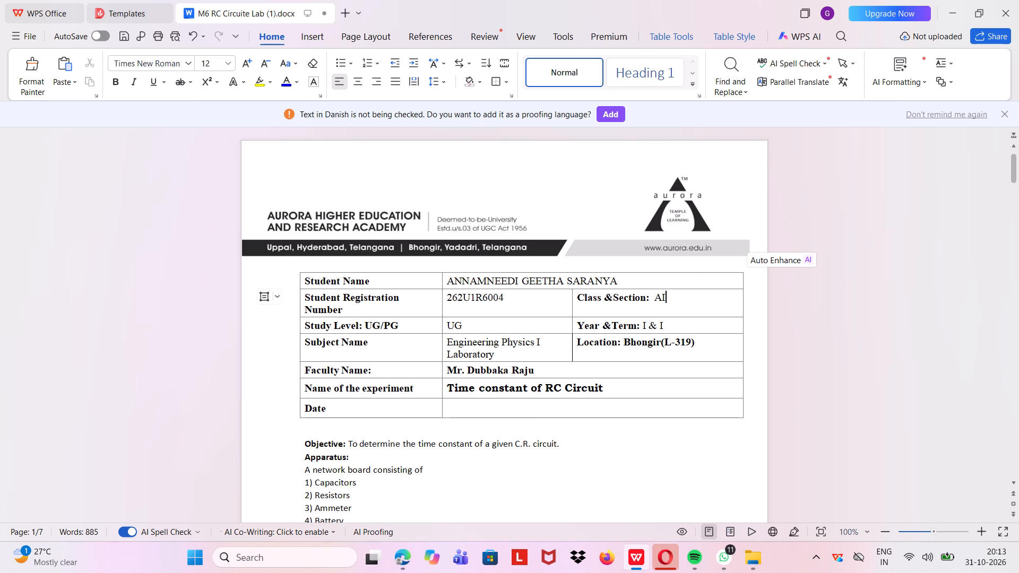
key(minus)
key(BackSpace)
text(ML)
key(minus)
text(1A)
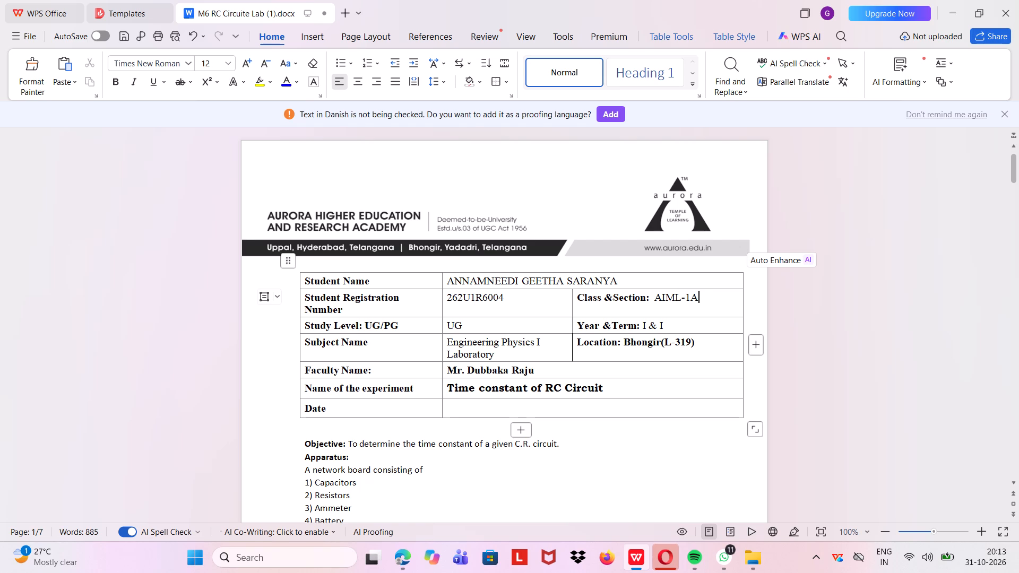
Enter 31-10-2026 as the Date in the header table.
click(489, 409)
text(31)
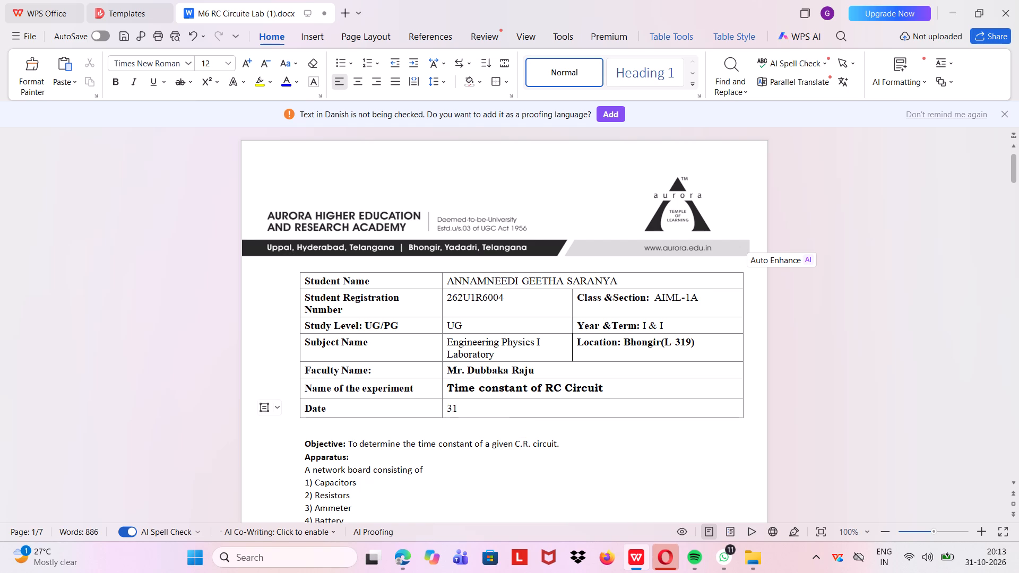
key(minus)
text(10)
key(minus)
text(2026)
Review the rest of the RC circuit report, including the voltage tables, results and viva answers.
scroll(489, 409, down, 6)
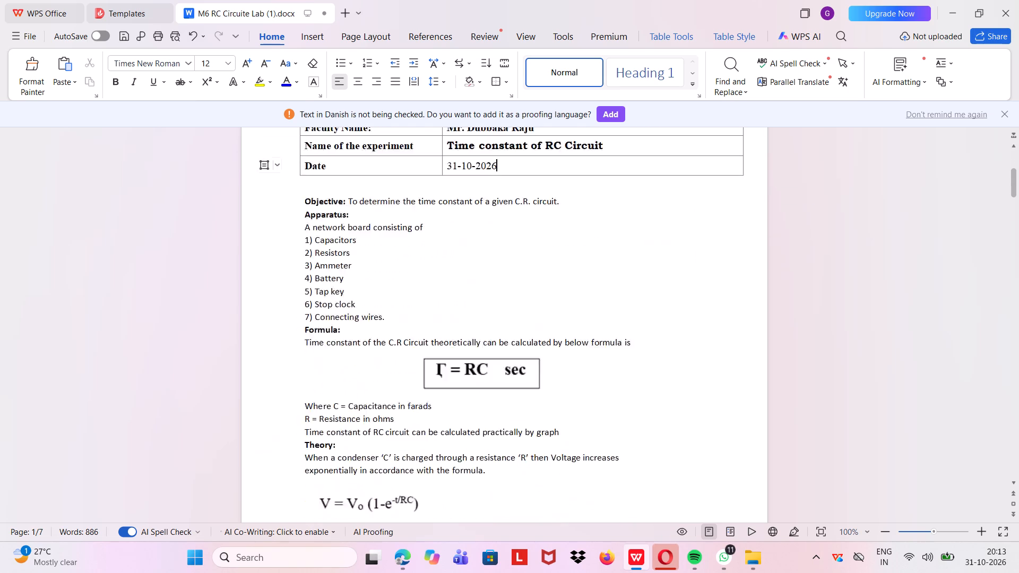
scroll(489, 409, down, 12)
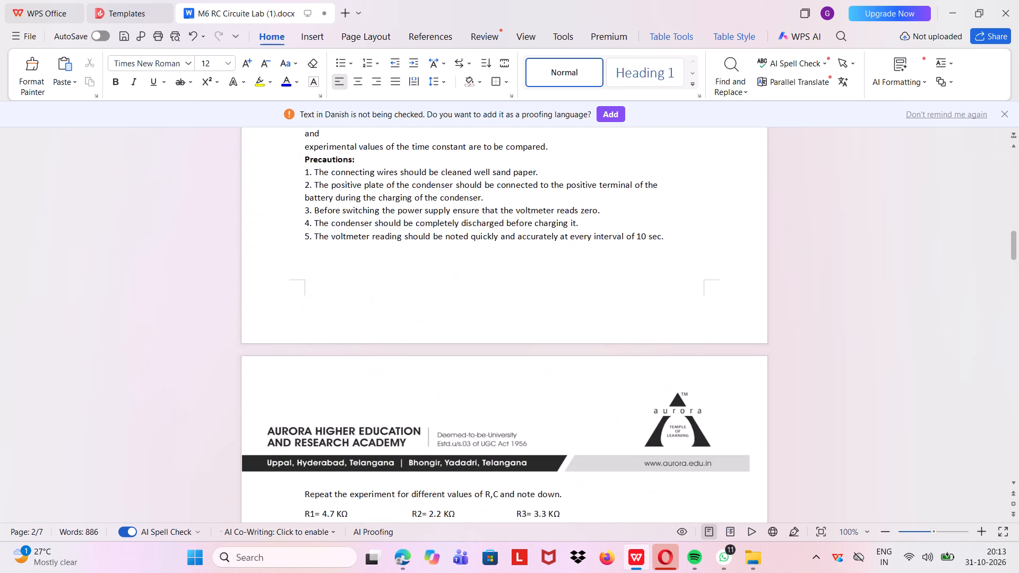
scroll(489, 409, down, 12)
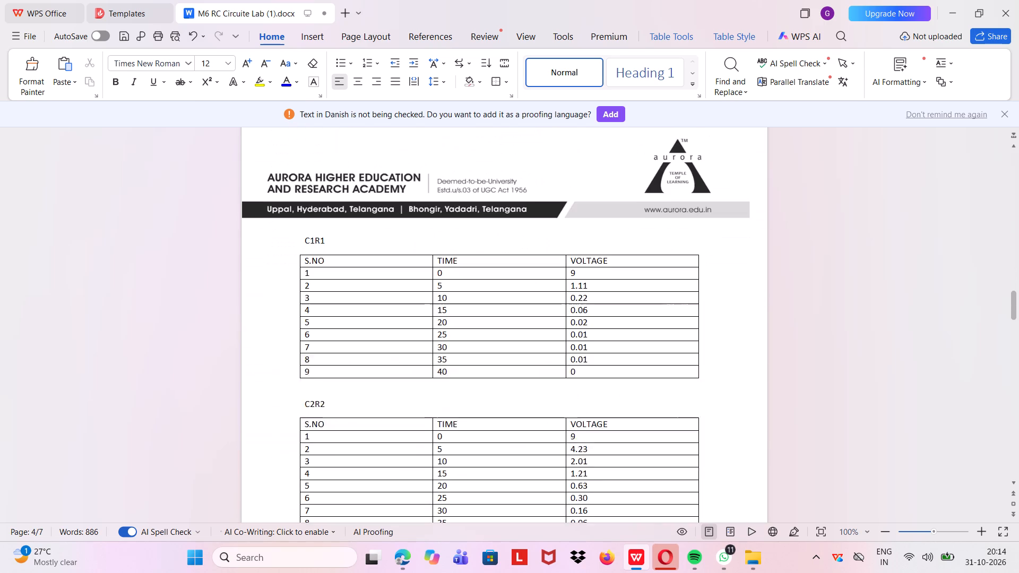
scroll(489, 409, down, 4)
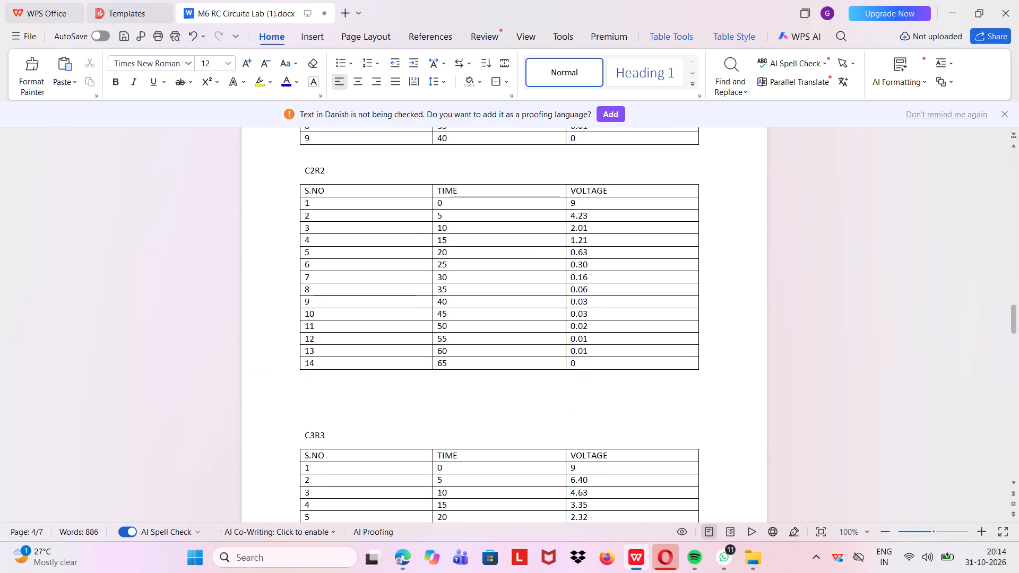
scroll(489, 409, down, 4)
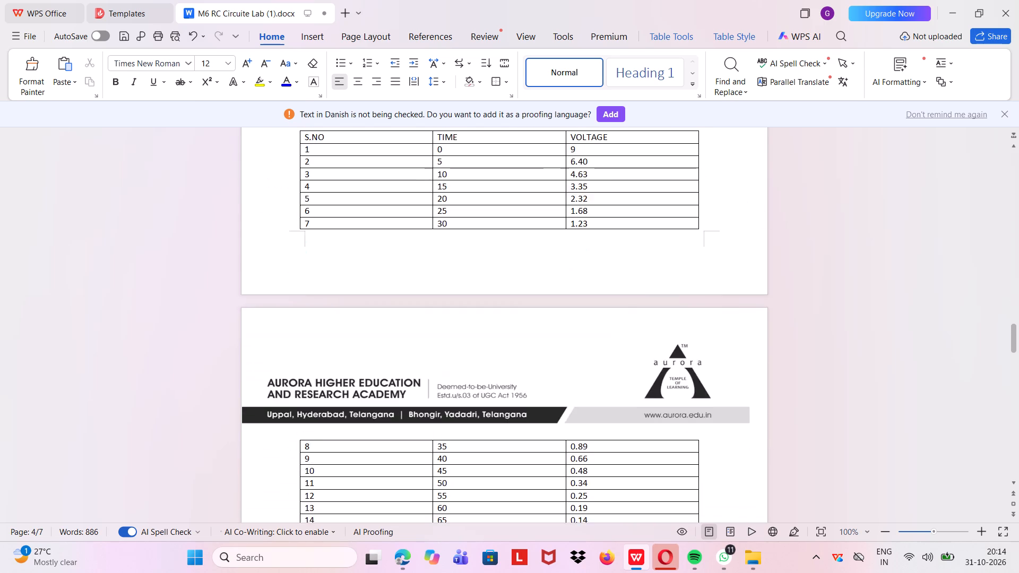
scroll(489, 409, down, 18)
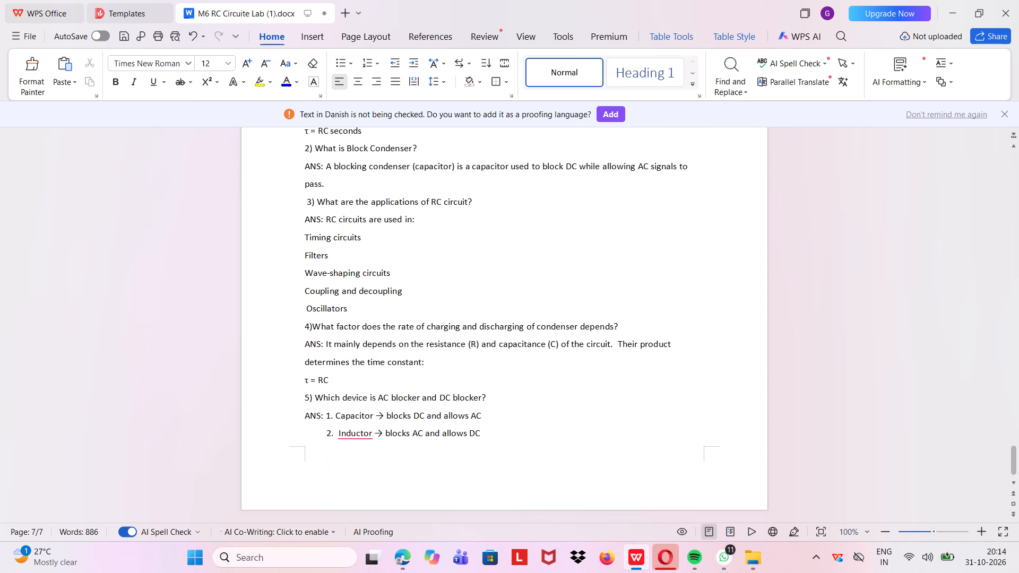
scroll(489, 409, down, 6)
scroll(489, 409, up, 6)
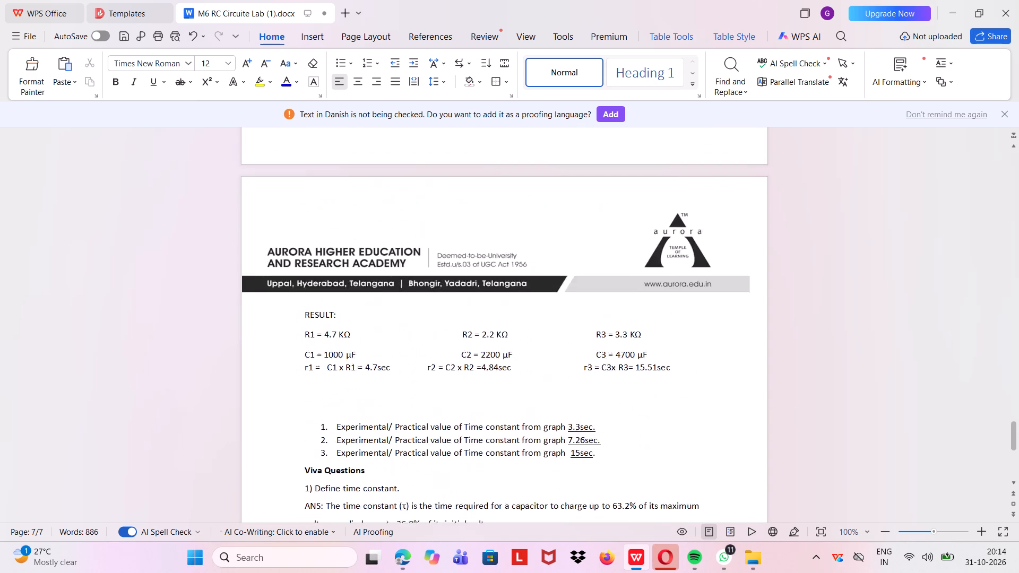
scroll(489, 409, up, 4)
scroll(489, 409, down, 6)
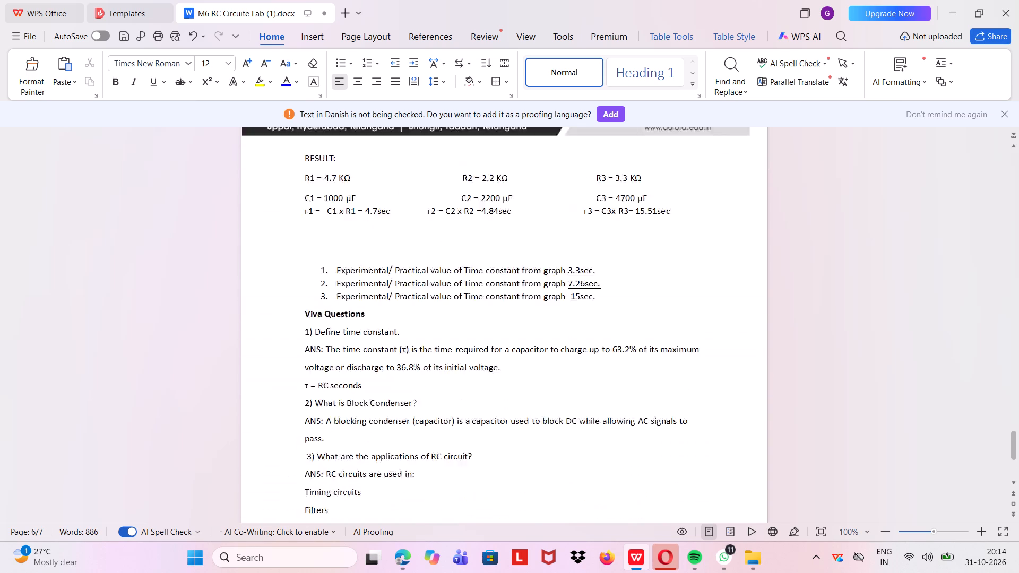
Save the report to Downloads in PDF format as M6 RC Circuite Lab (1).pdf.
click(16, 36)
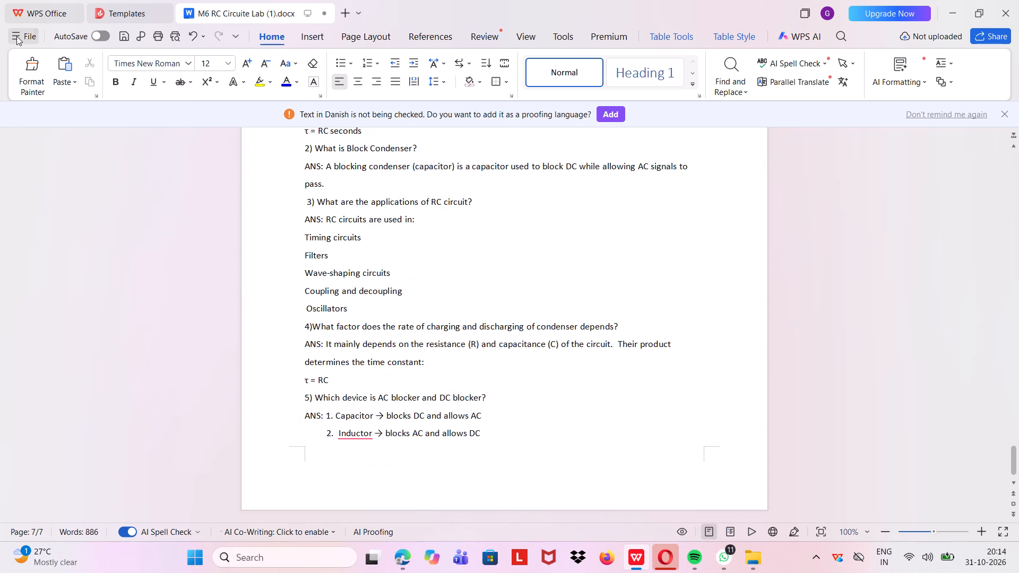
click(93, 147)
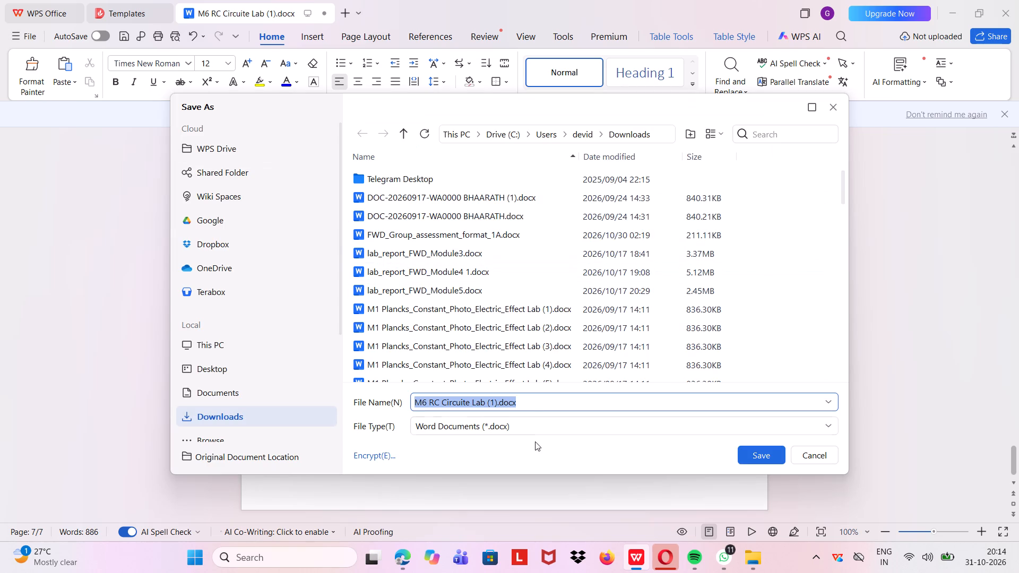
click(532, 416)
click(532, 417)
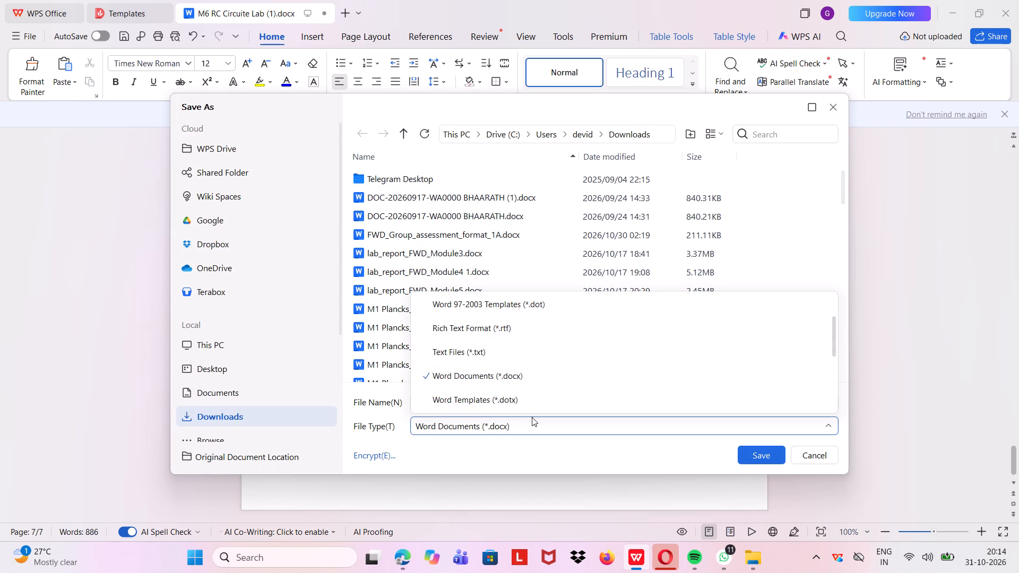
scroll(517, 361, down, 8)
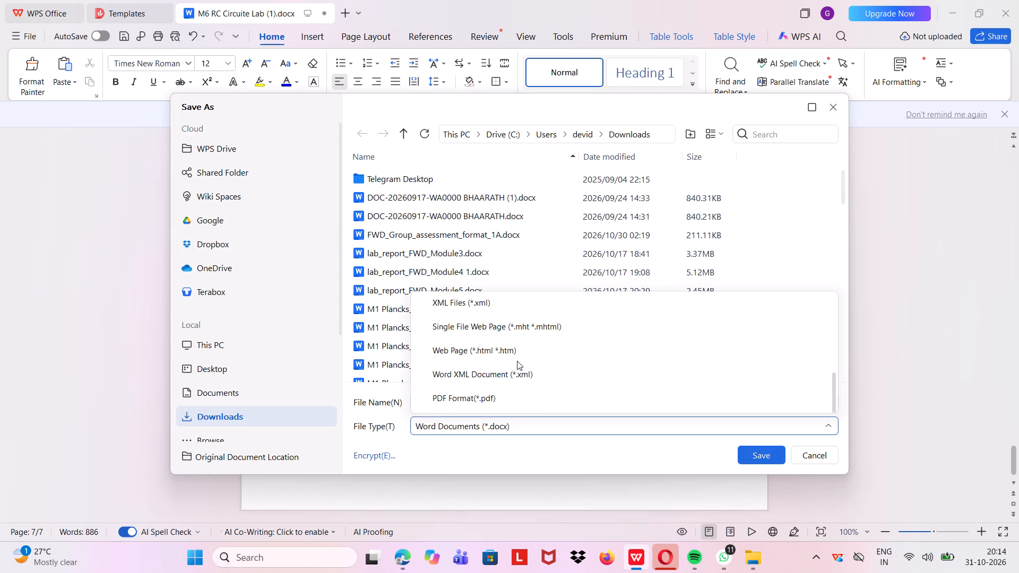
click(490, 403)
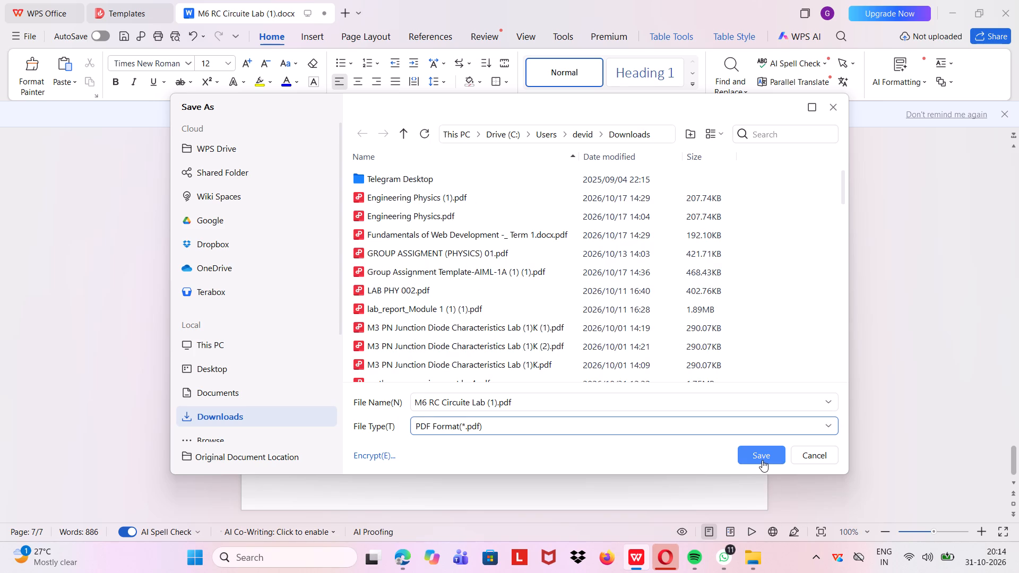
click(762, 460)
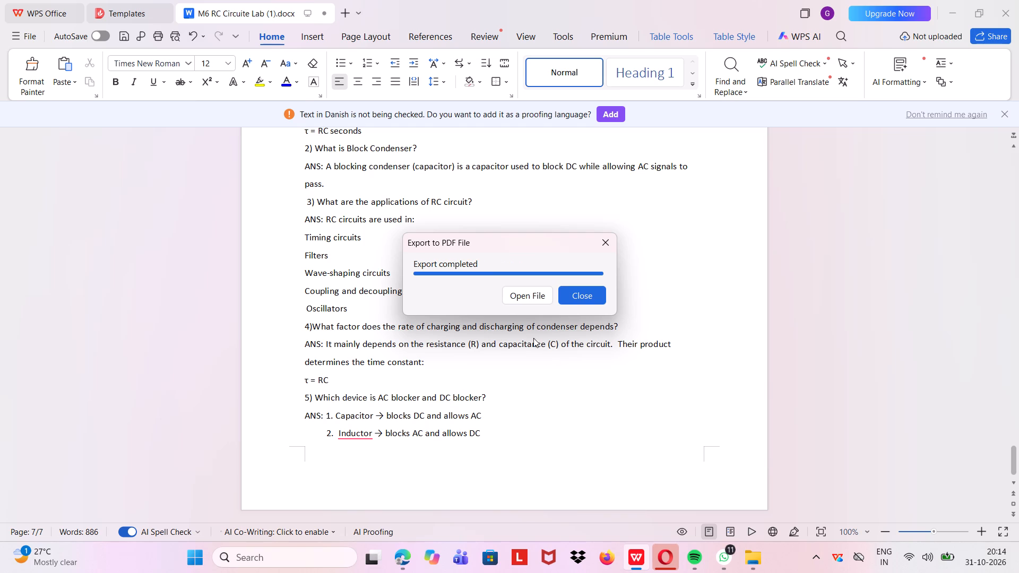
Open the exported PDF and check its header details, voltage tables and viva answers through to the last page.
click(533, 296)
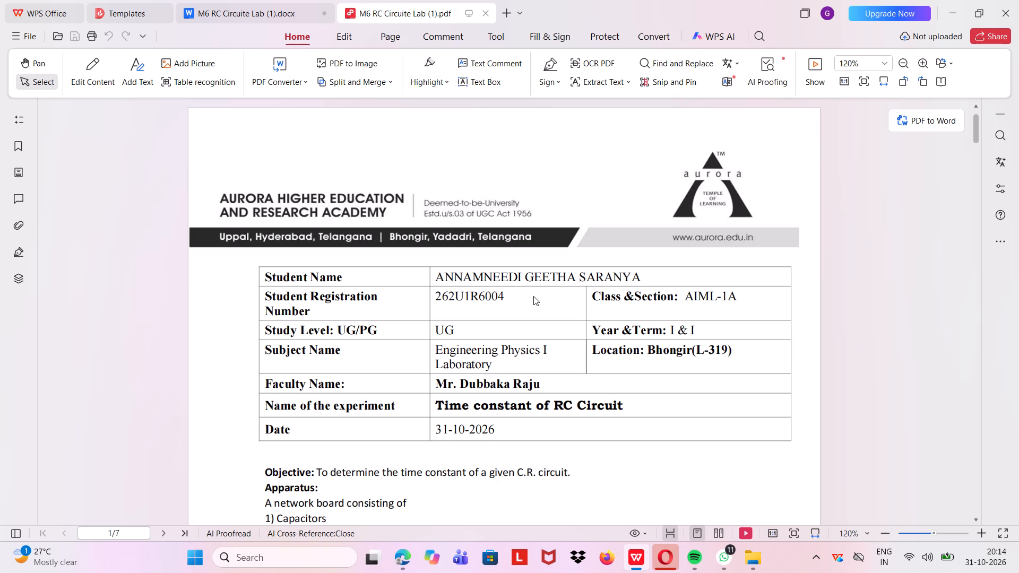
scroll(533, 296, down, 2)
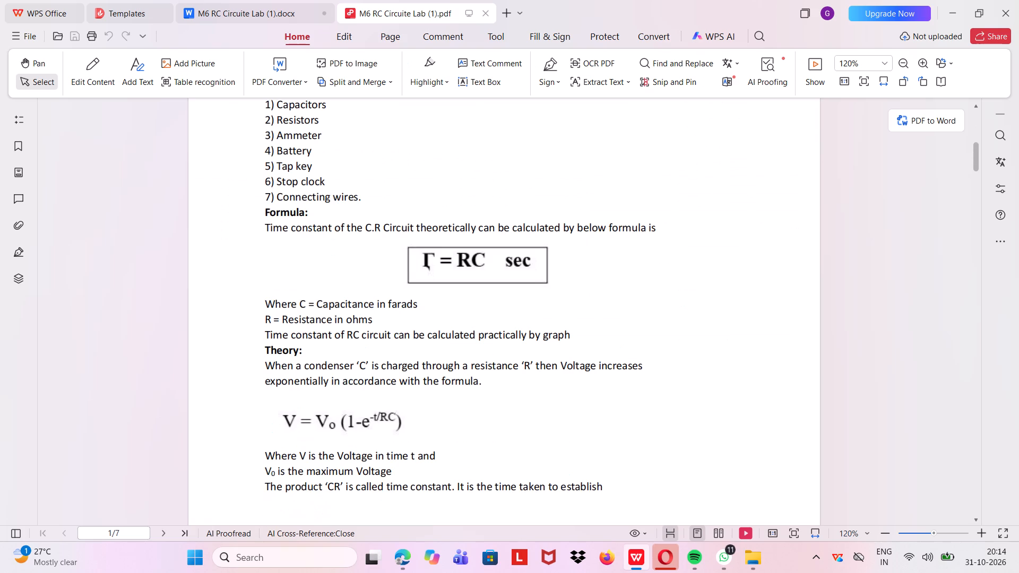
scroll(533, 296, down, 19)
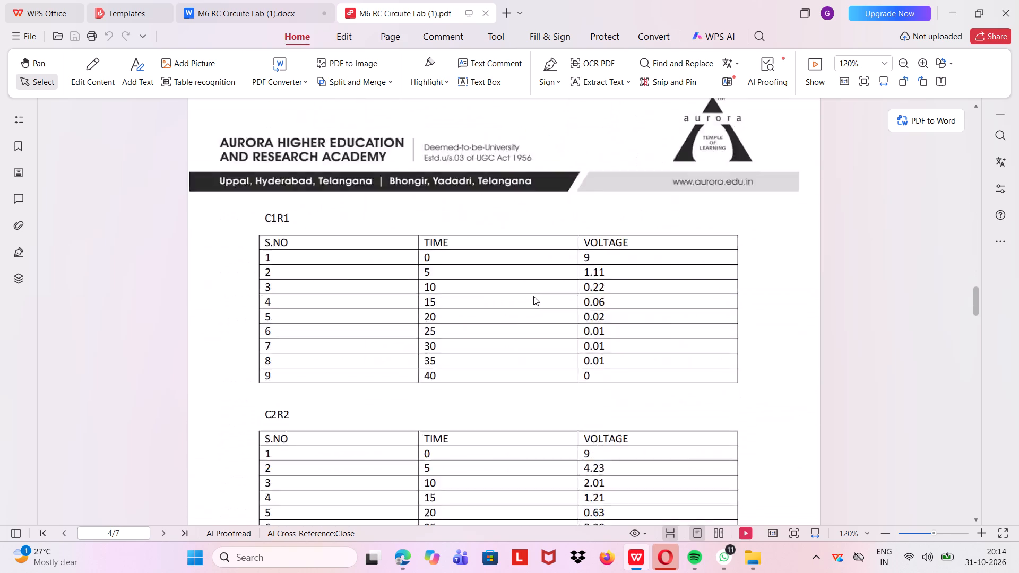
scroll(533, 296, down, 19)
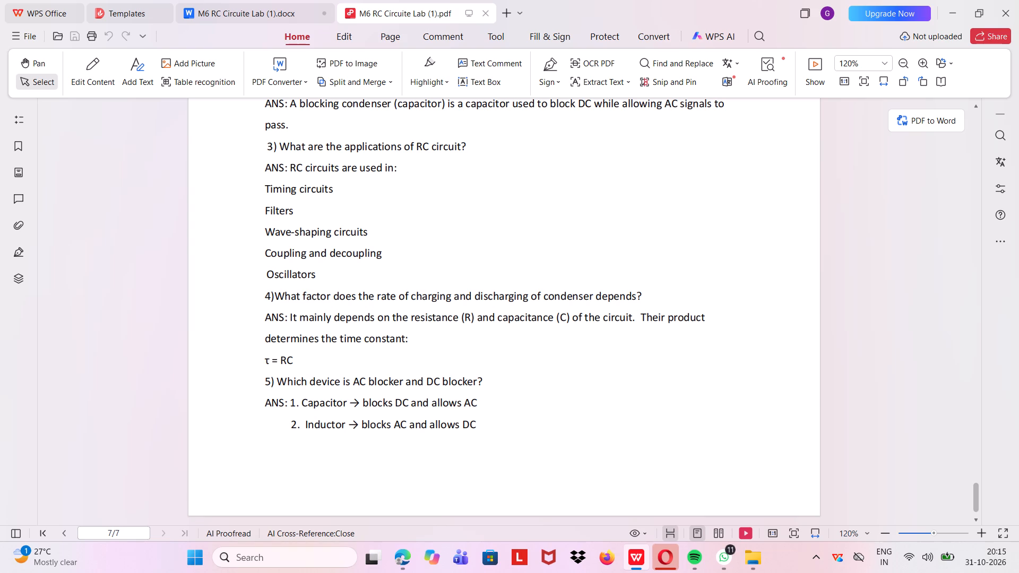
Close the exported PDF and the RC circuit report in WPS Office, discarding the unsaved changes to M6 RC Circuite Lab (1).docx.
scroll(533, 296, up, 3)
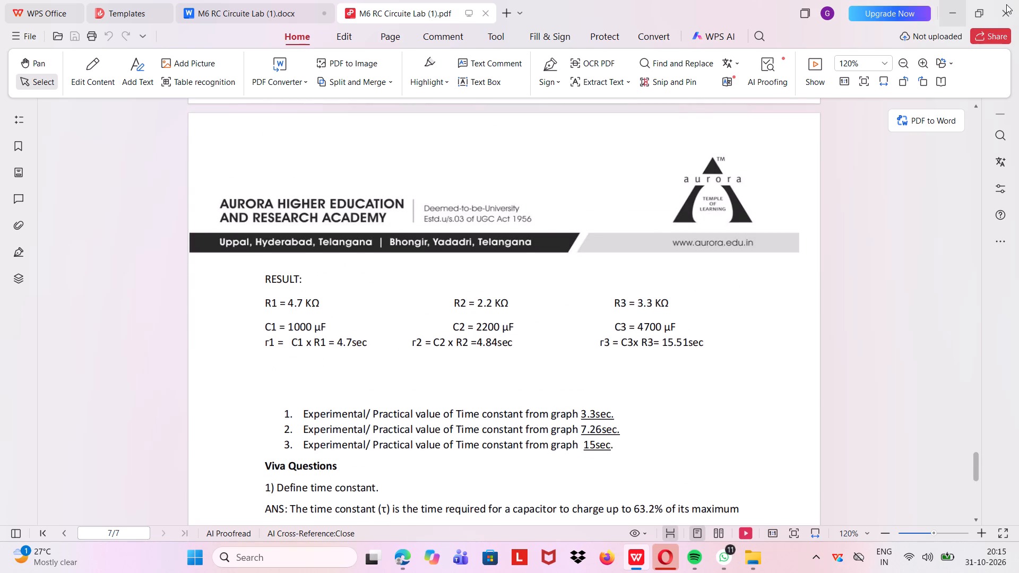
click(1006, 4)
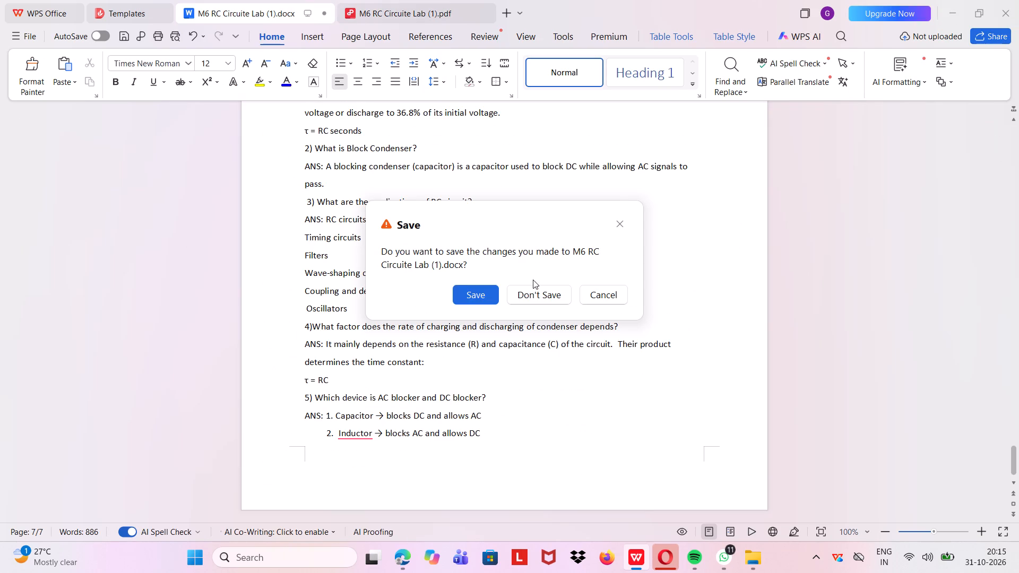
click(540, 294)
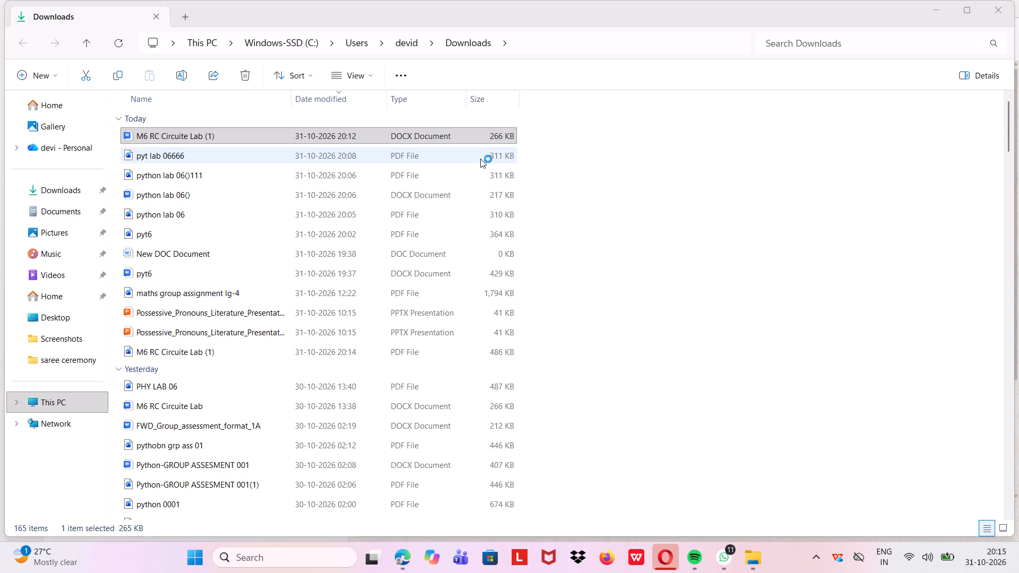
Open the M6 RC Circuite Lab (1) DOCX from Downloads, check its header table and close it.
double_click(401, 135)
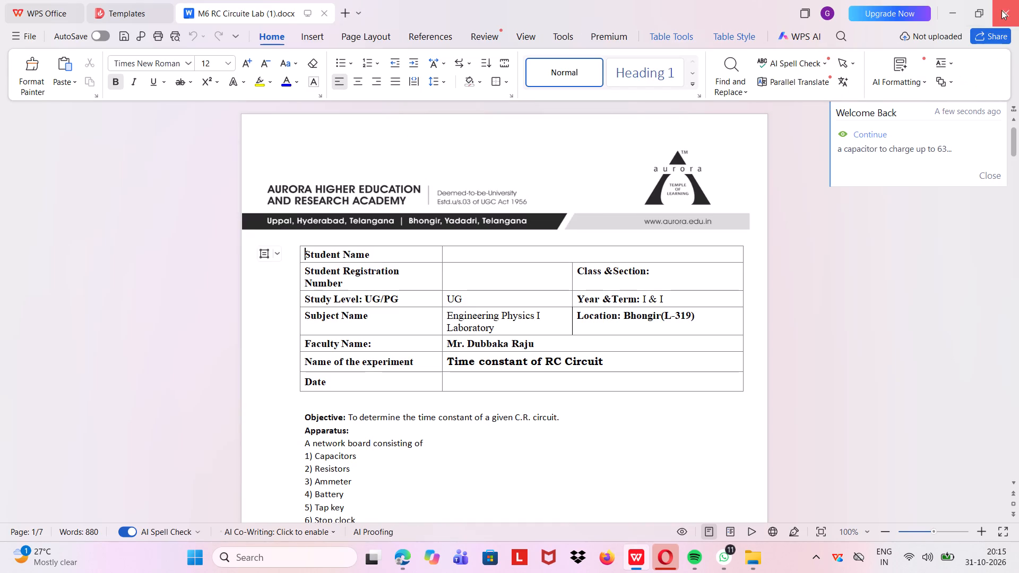
click(1004, 11)
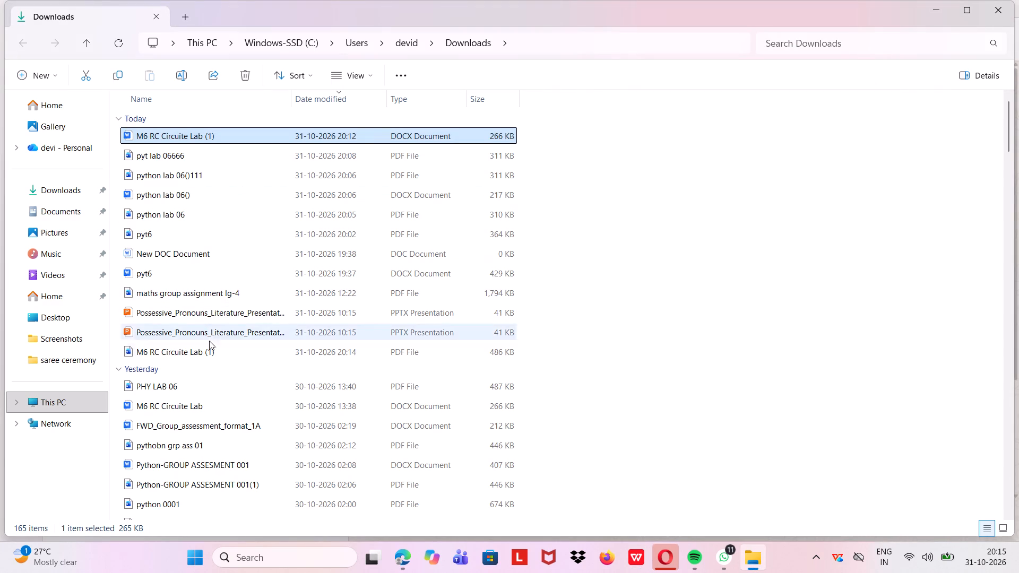
Open the M6 RC Circuite Lab (1) PDF from Downloads, check its header details and close it.
double_click(279, 353)
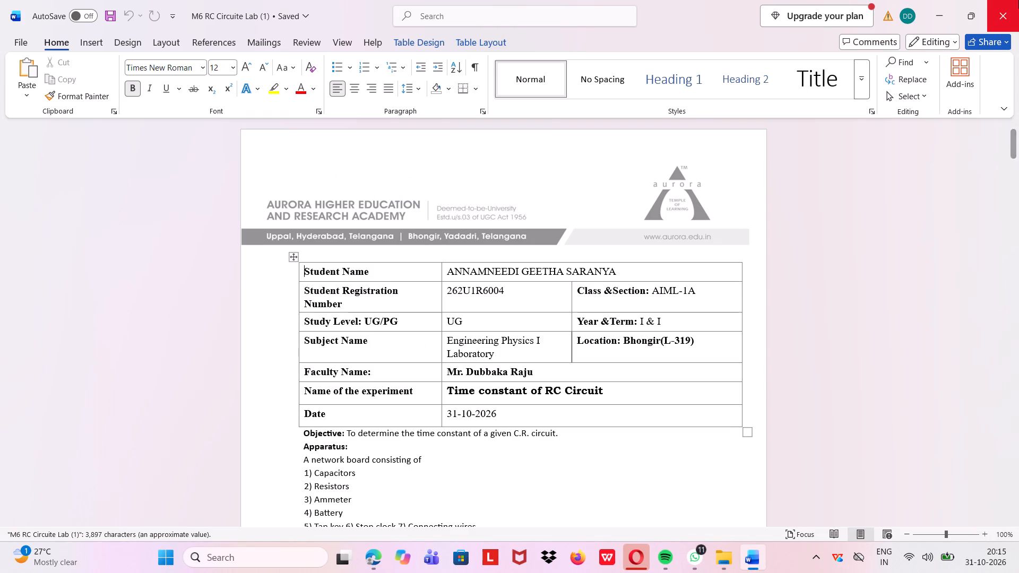
click(983, 6)
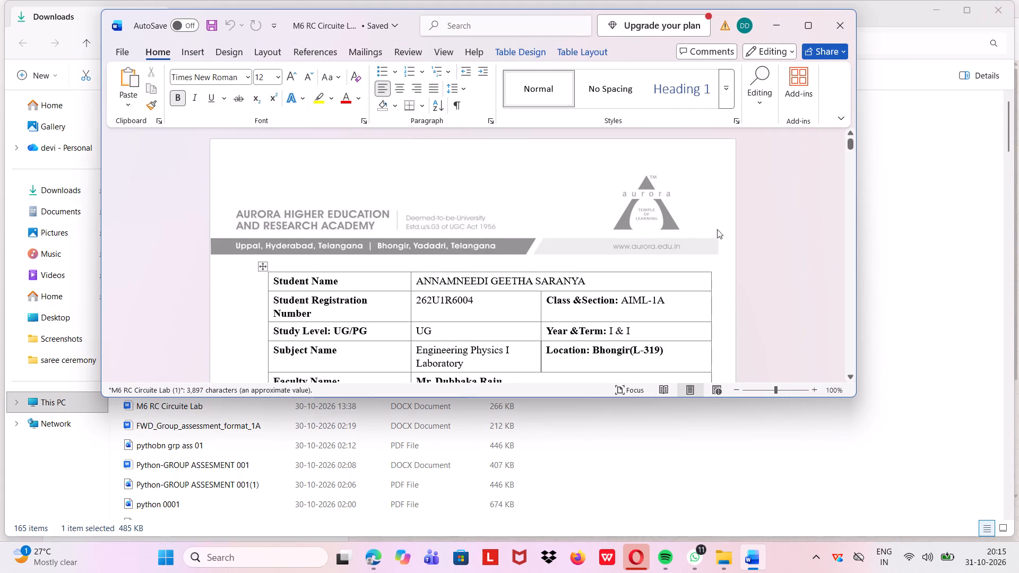
click(842, 32)
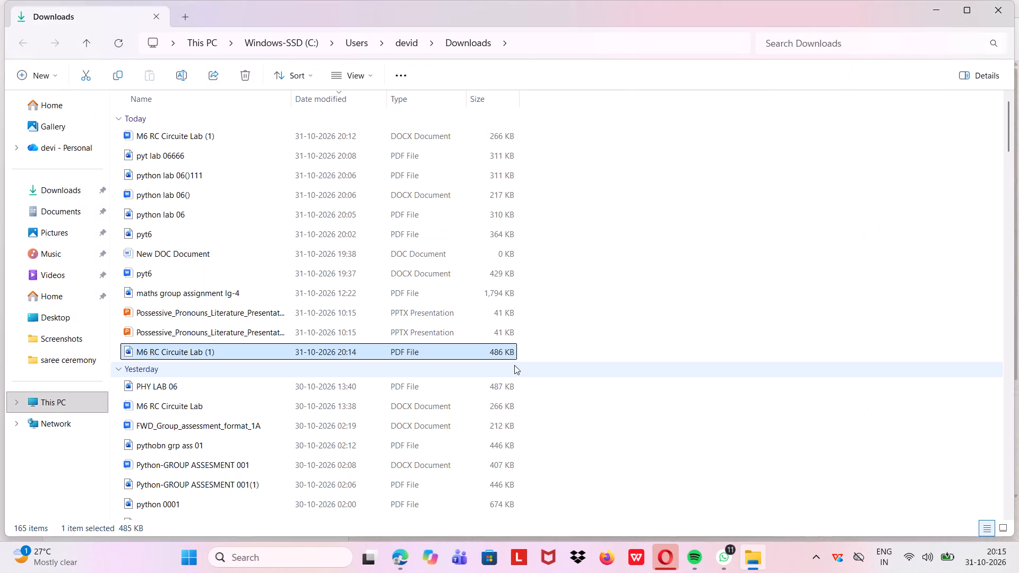
Select the M6 RC Circuite Lab (1) PDF in Downloads and try to bring up its file options.
click(531, 353)
click(531, 353)
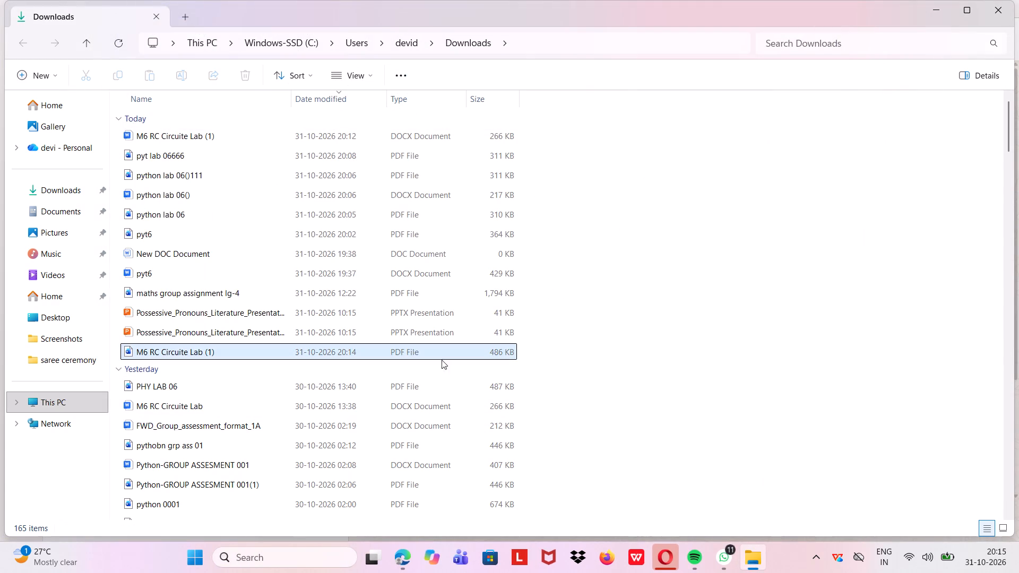
click(447, 350)
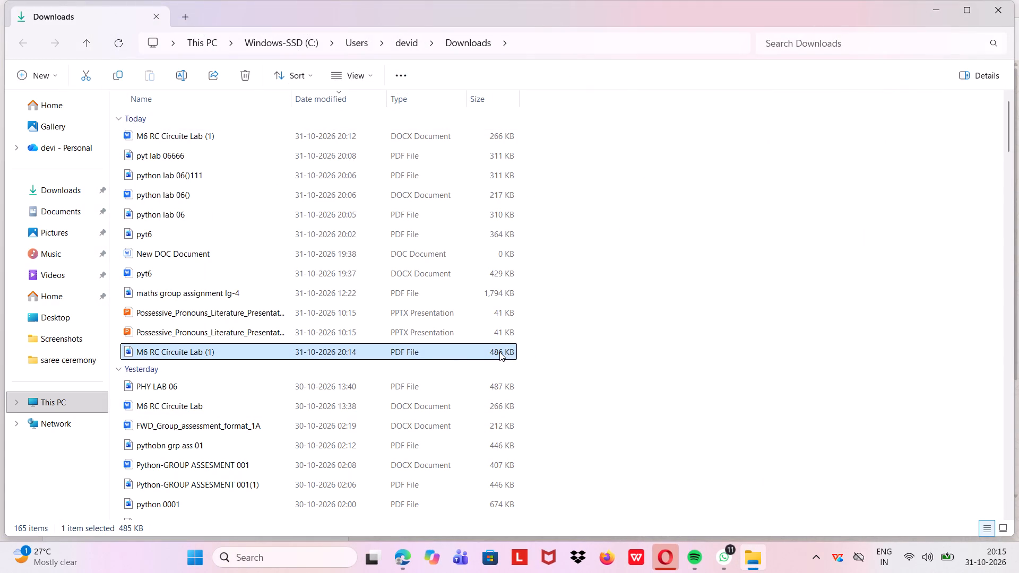
right_click(520, 351)
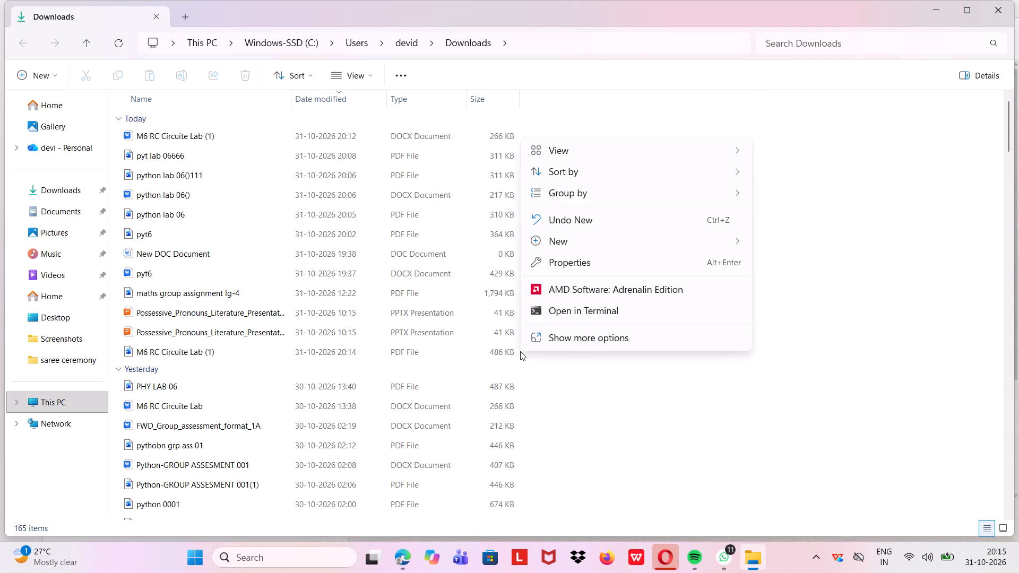
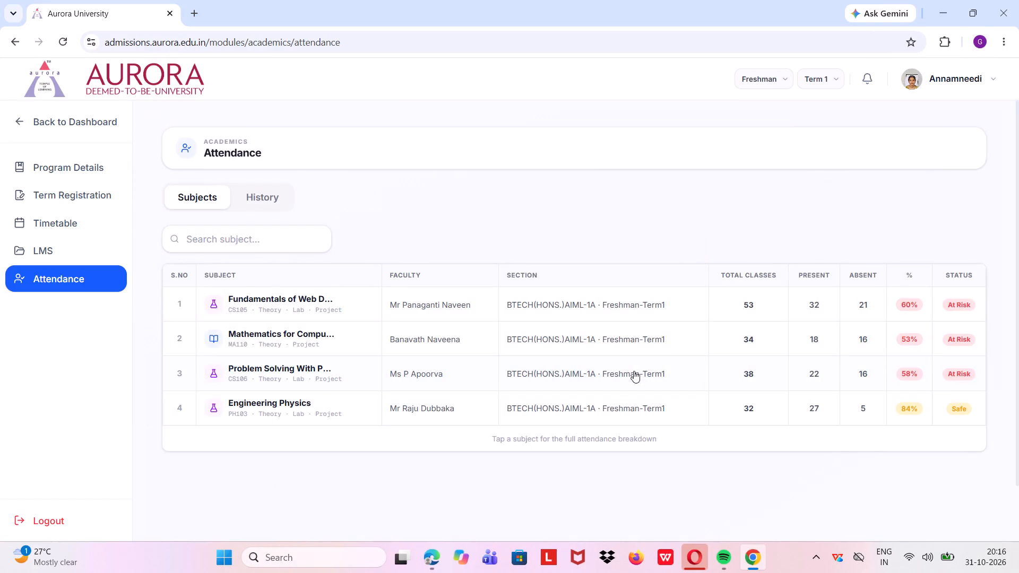
Go from Attendance to Assessments and check the submission statuses for Problem Solving With Python Programming I.
click(19, 112)
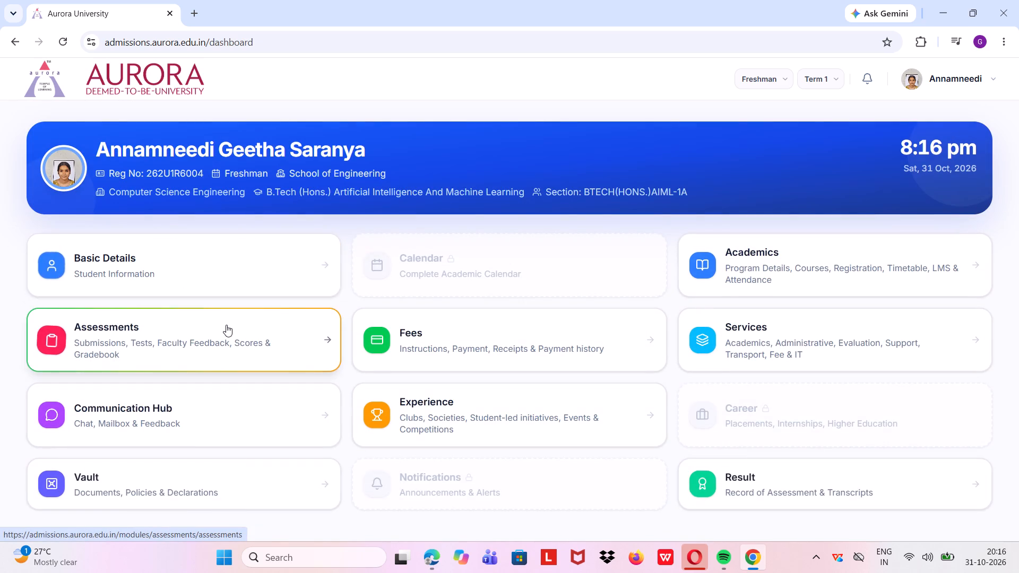
click(226, 325)
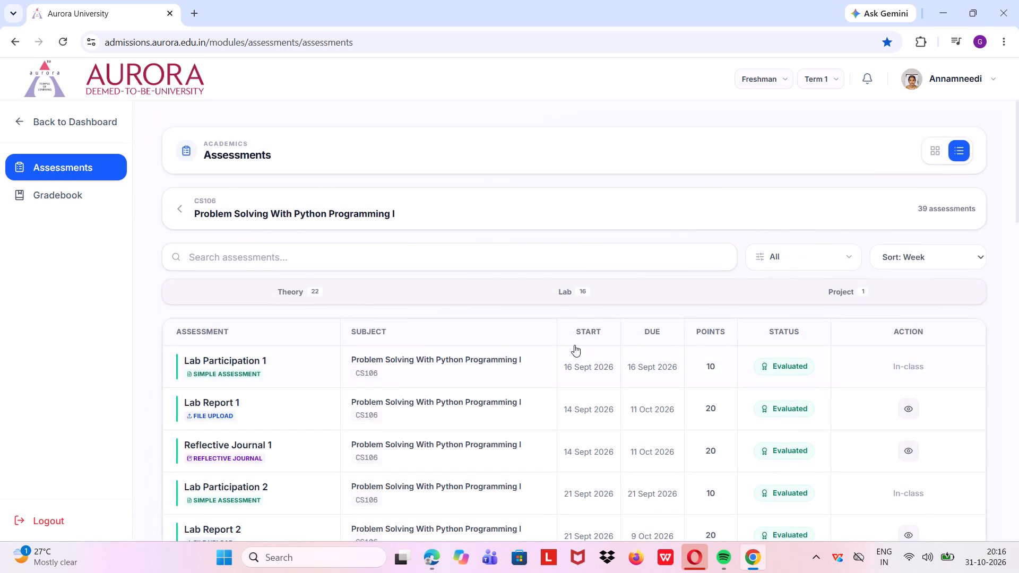
scroll(746, 437, down, 4)
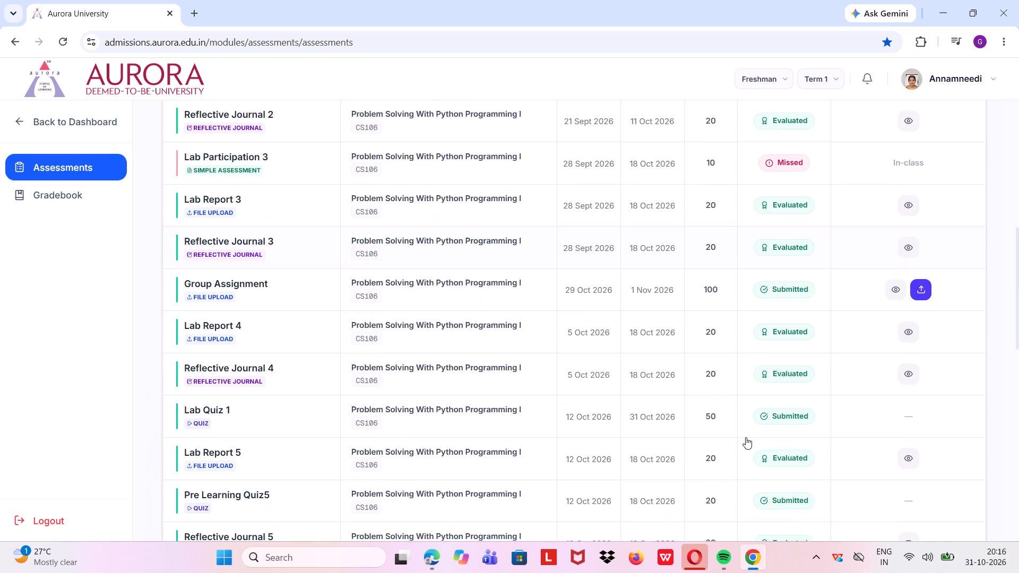
scroll(746, 437, down, 3)
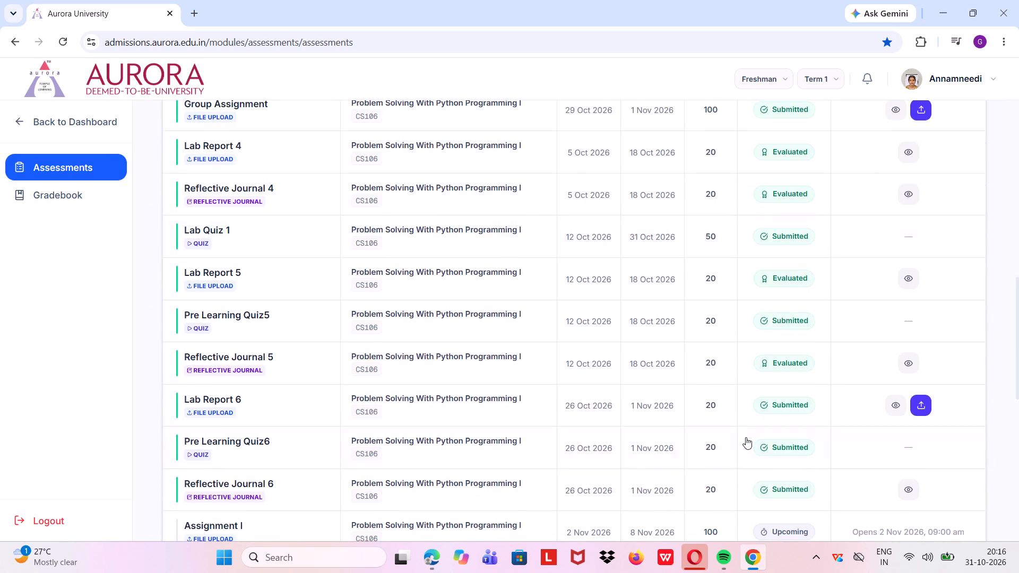
scroll(746, 437, down, 3)
scroll(746, 437, up, 10)
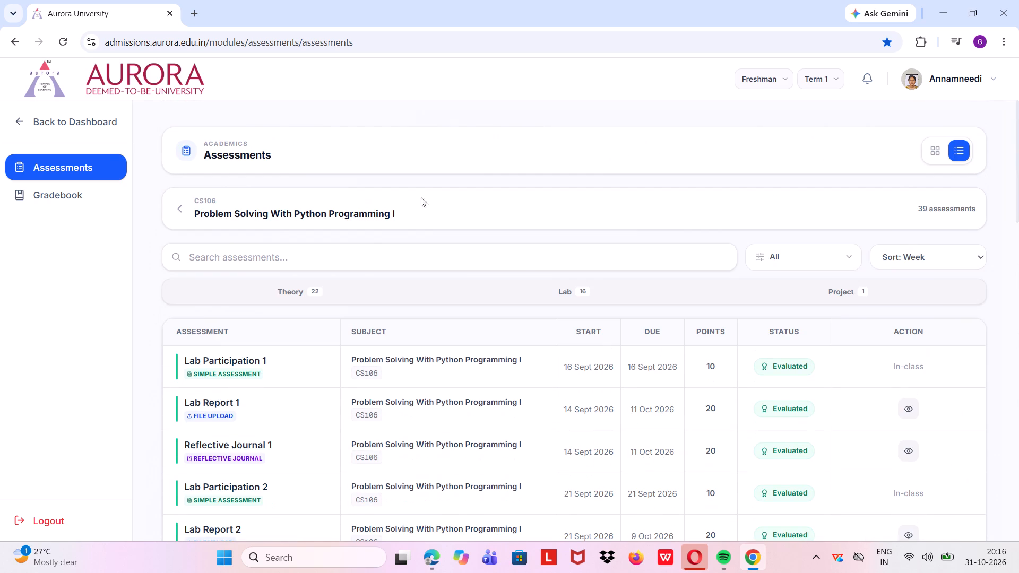
Switch to the Engineering Physics assessments and open the ongoing Lab Report 6.
click(379, 215)
click(185, 209)
click(822, 225)
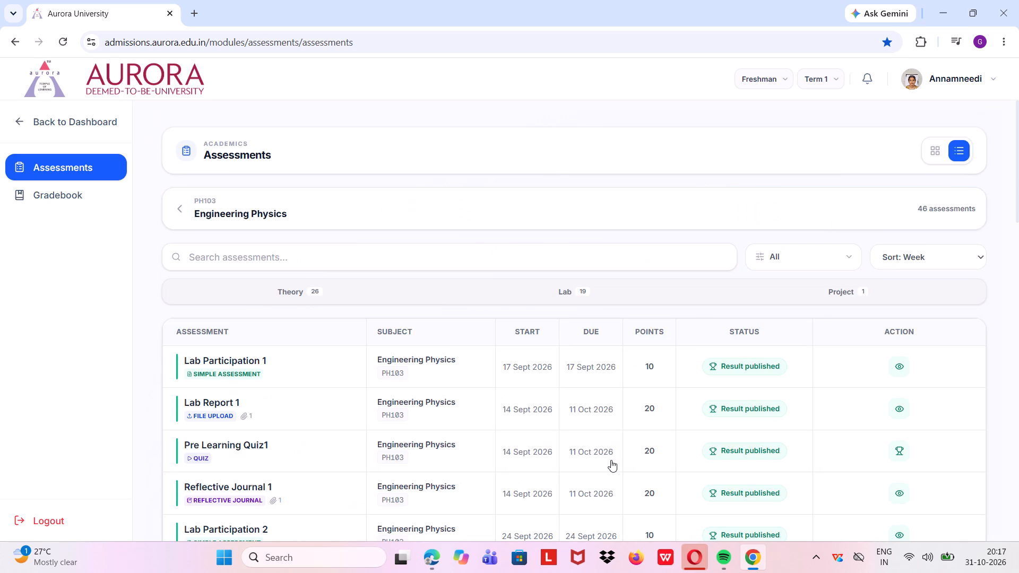
scroll(611, 460, down, 7)
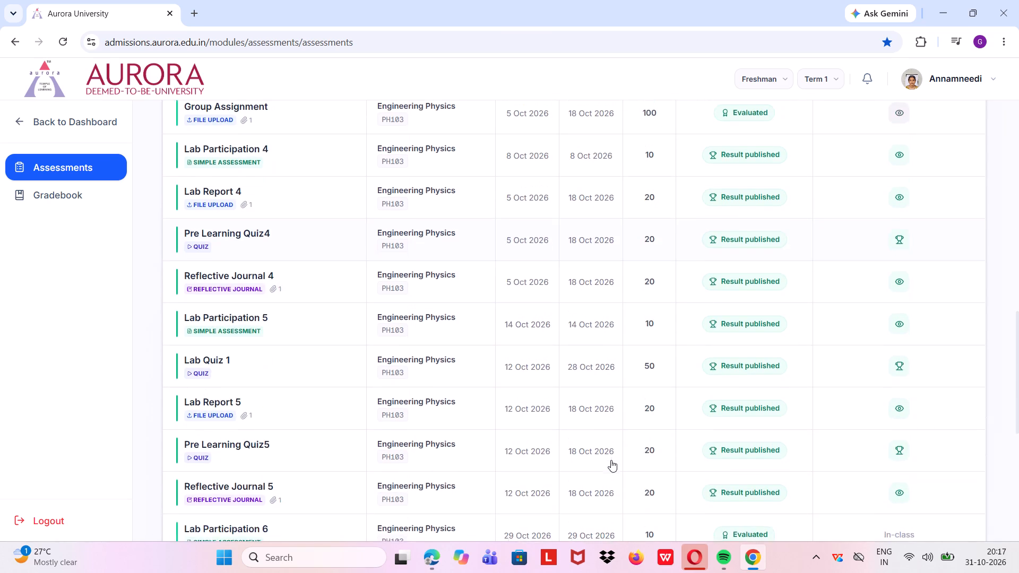
scroll(611, 460, down, 5)
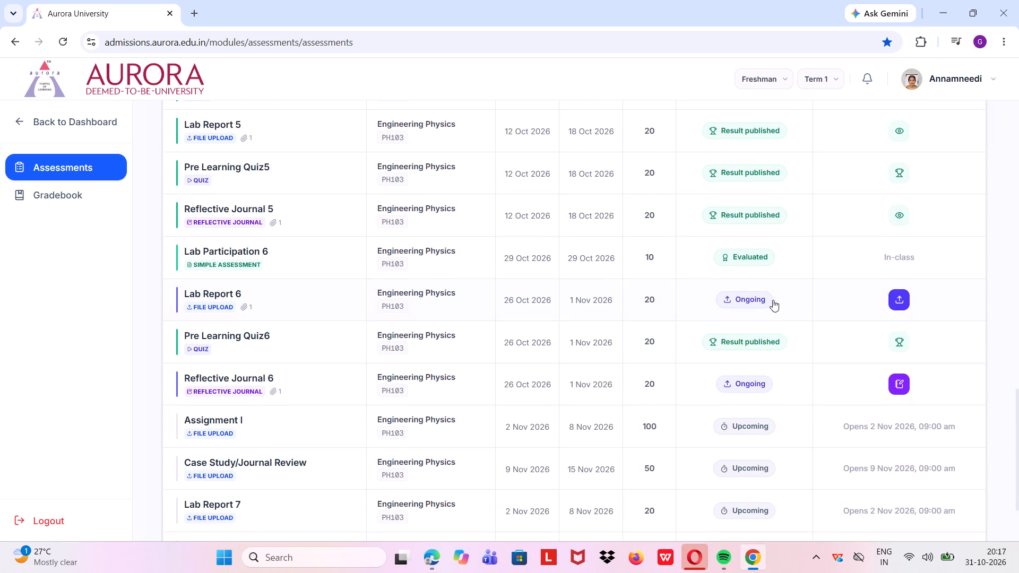
click(740, 297)
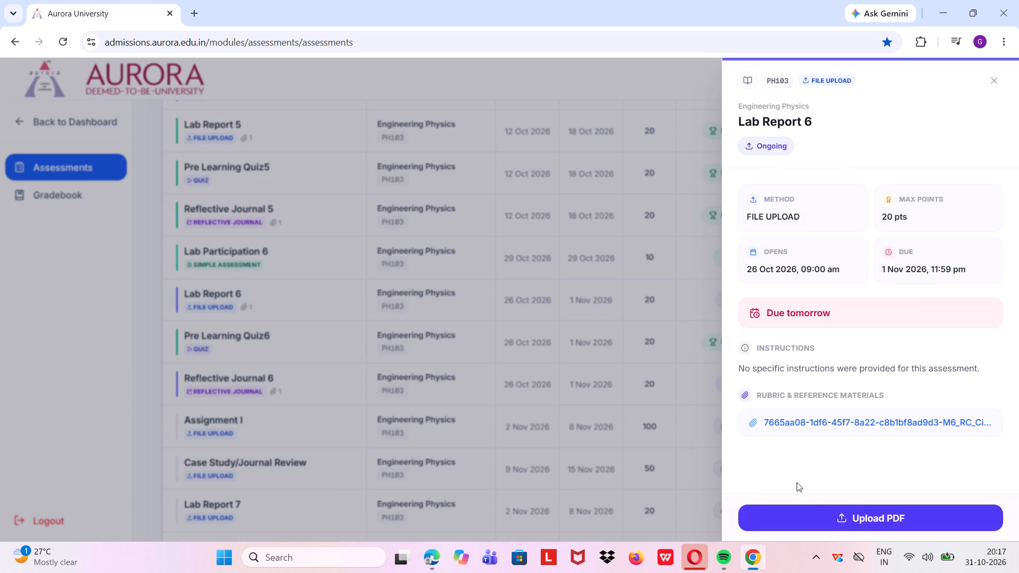
Upload the M6 RC Circuite Lab (1) PDF from Downloads as the Engineering Physics Lab Report 6 submission.
click(814, 515)
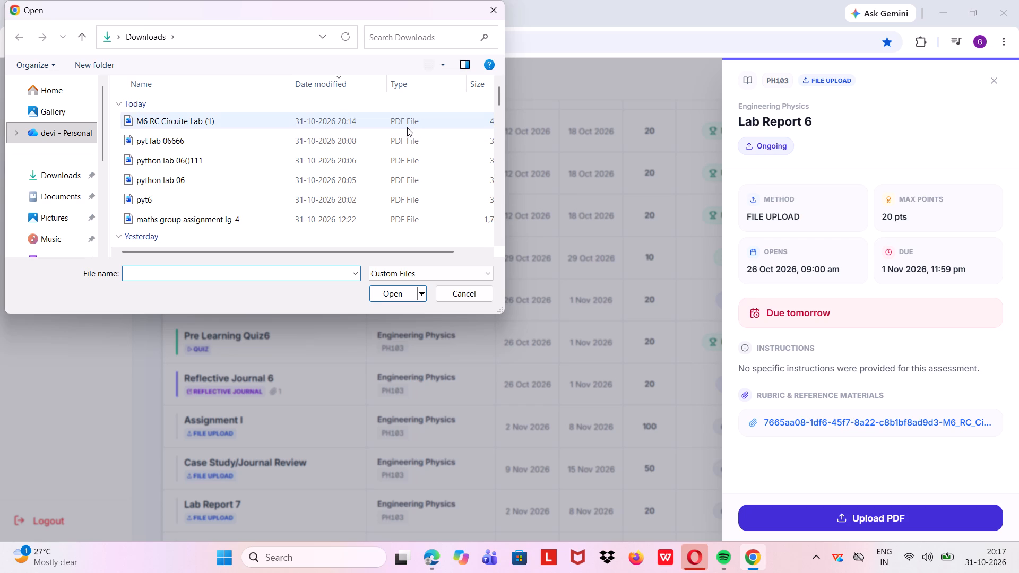
click(461, 127)
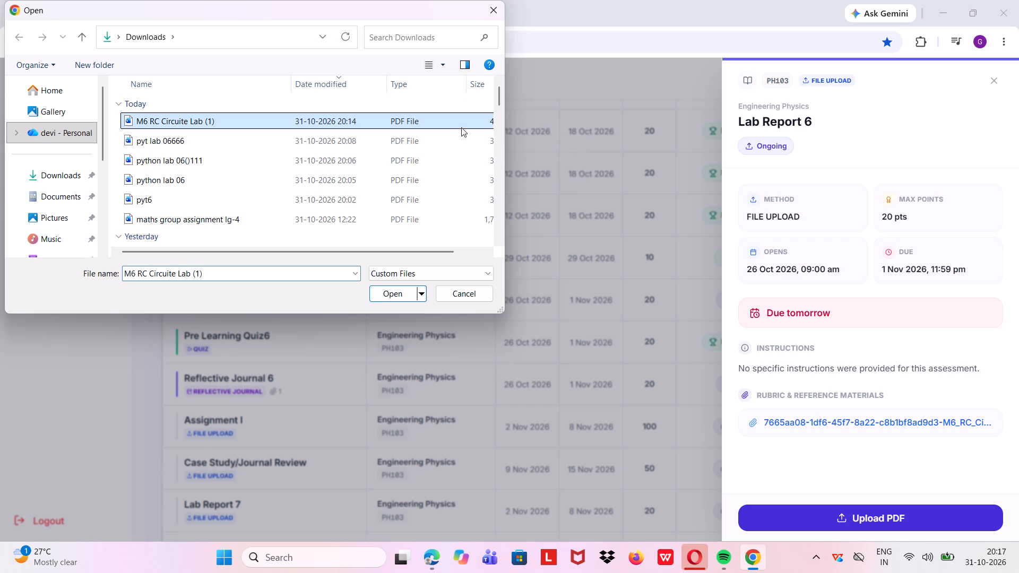
click(394, 299)
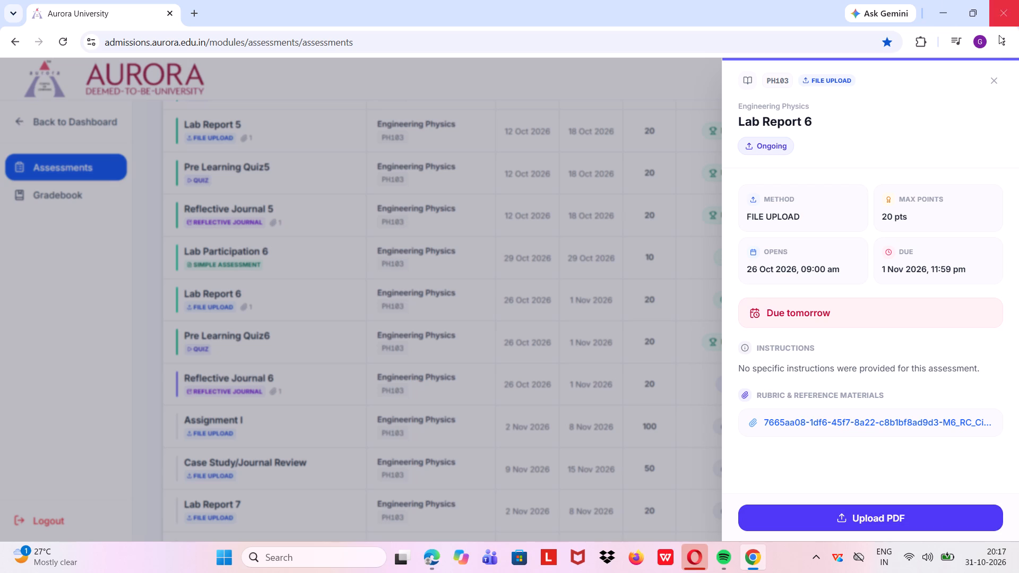
Open the submitted Engineering Physics Lab Report 6 PDF, read through to the viva questions on its last page, and close it.
click(996, 77)
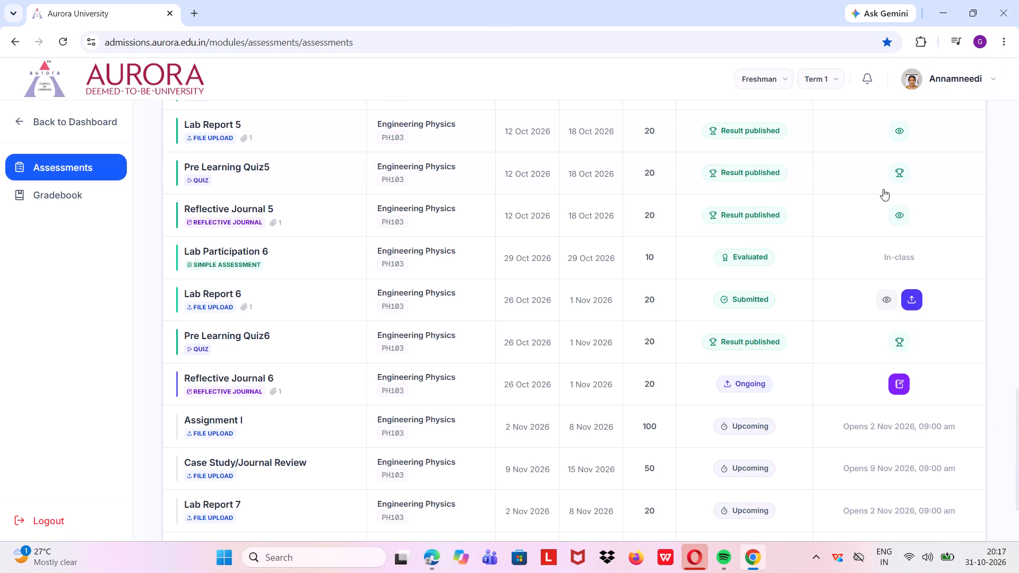
click(884, 298)
scroll(659, 386, down, 3)
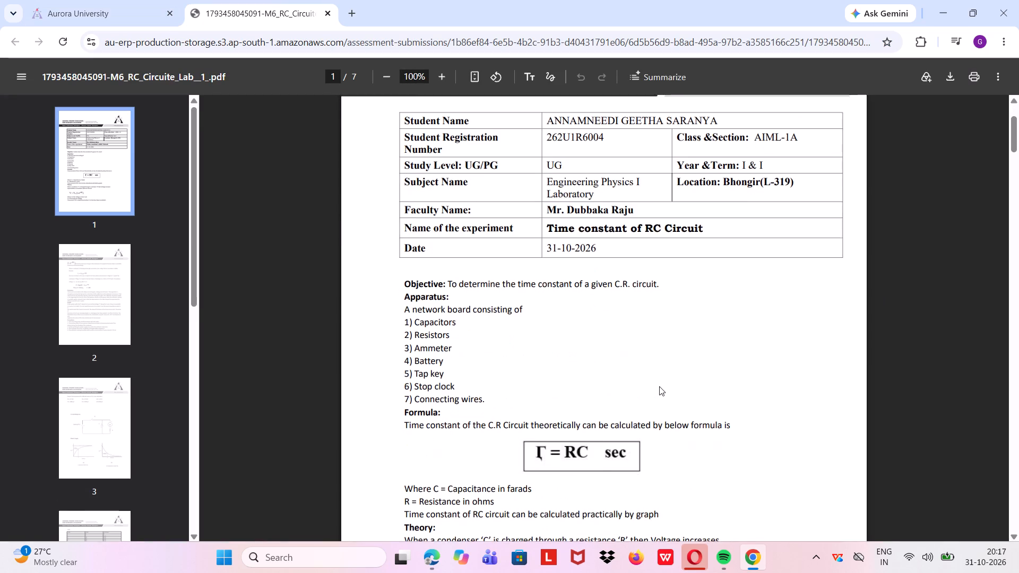
scroll(659, 386, down, 11)
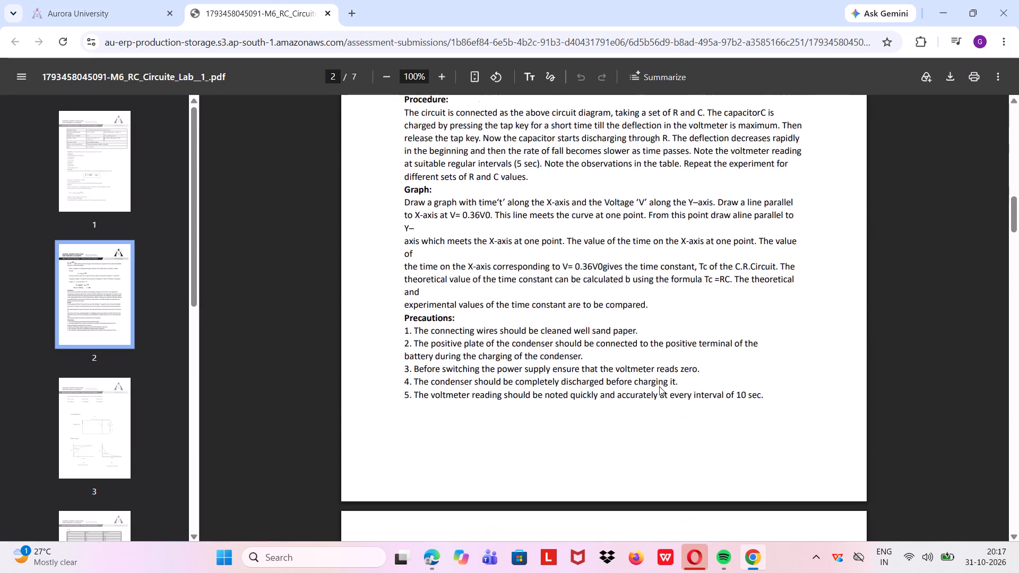
scroll(659, 386, down, 11)
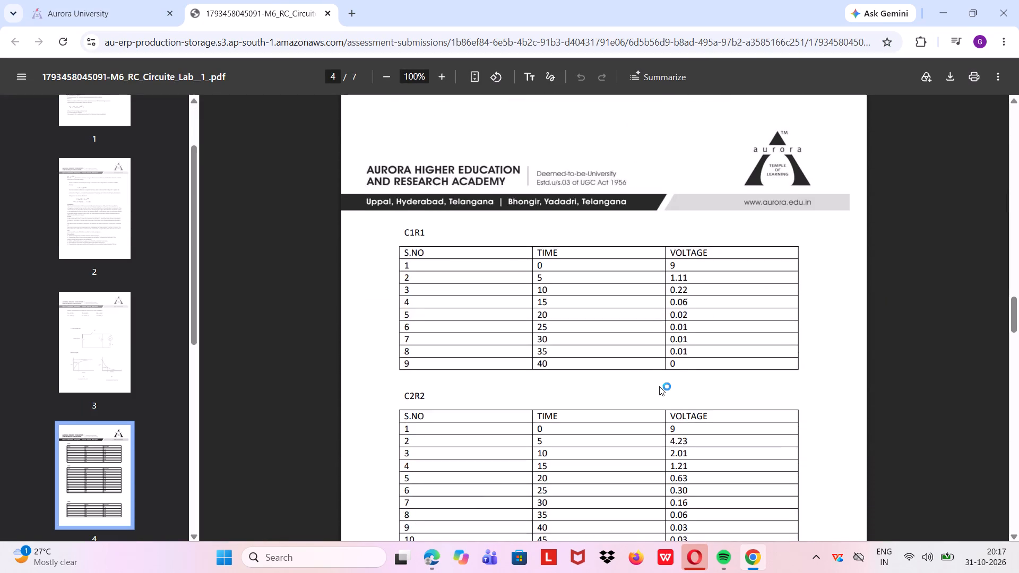
scroll(659, 386, down, 10)
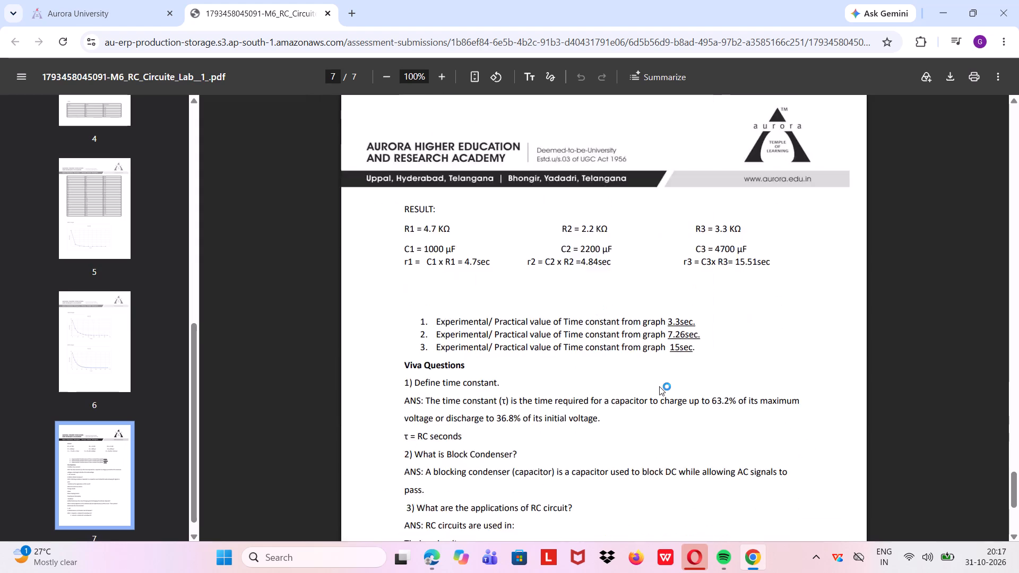
scroll(659, 386, down, 5)
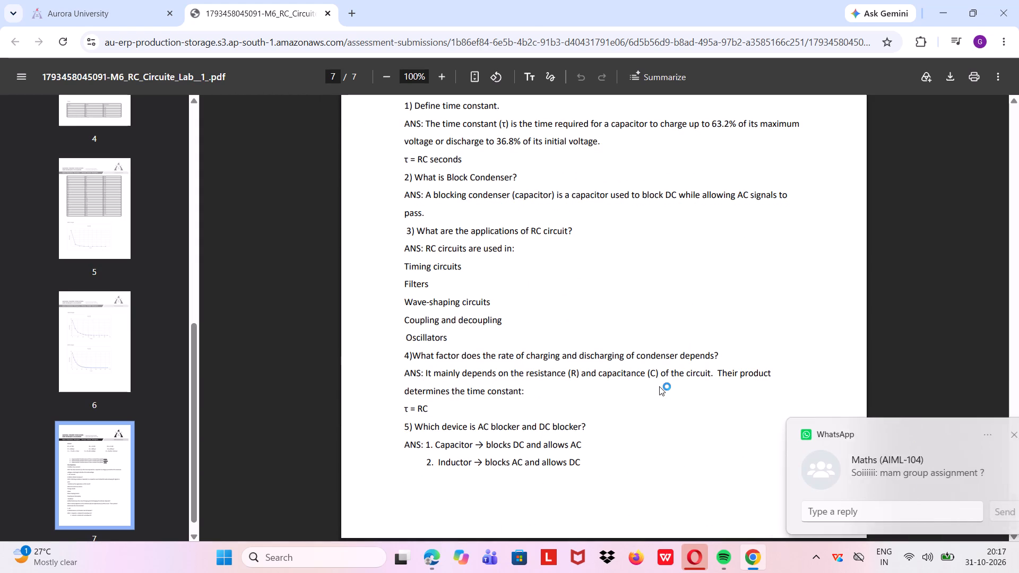
scroll(659, 386, down, 7)
click(994, 431)
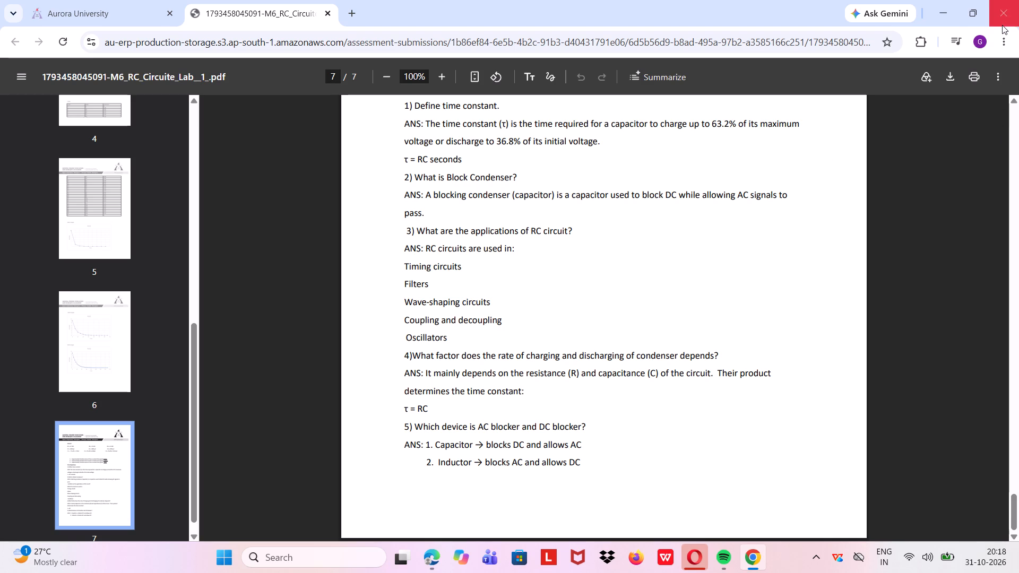
click(326, 9)
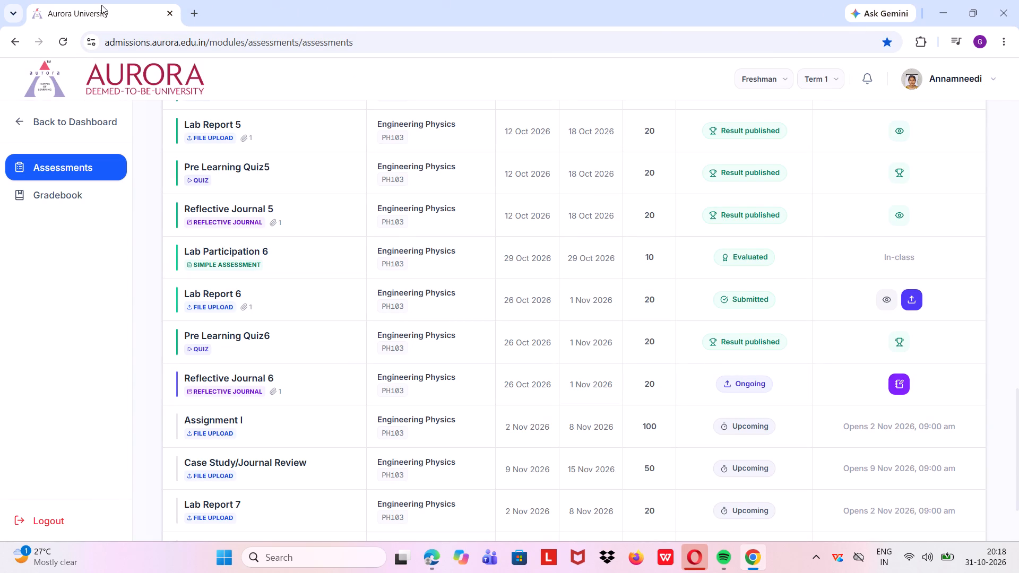
Close the Aurora University portal in the browser.
click(170, 16)
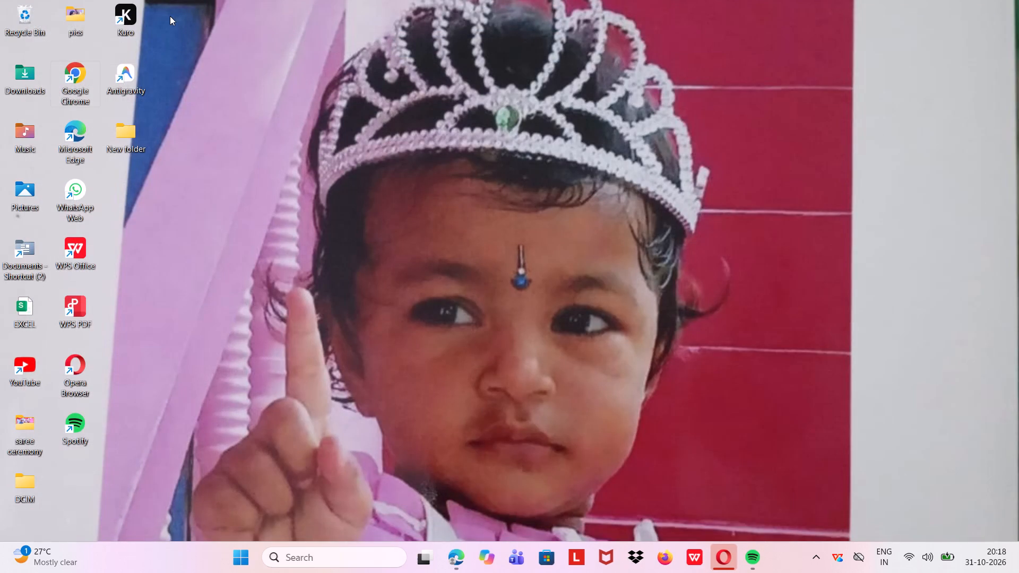
Launch Kuro from the desktop.
double_click(124, 7)
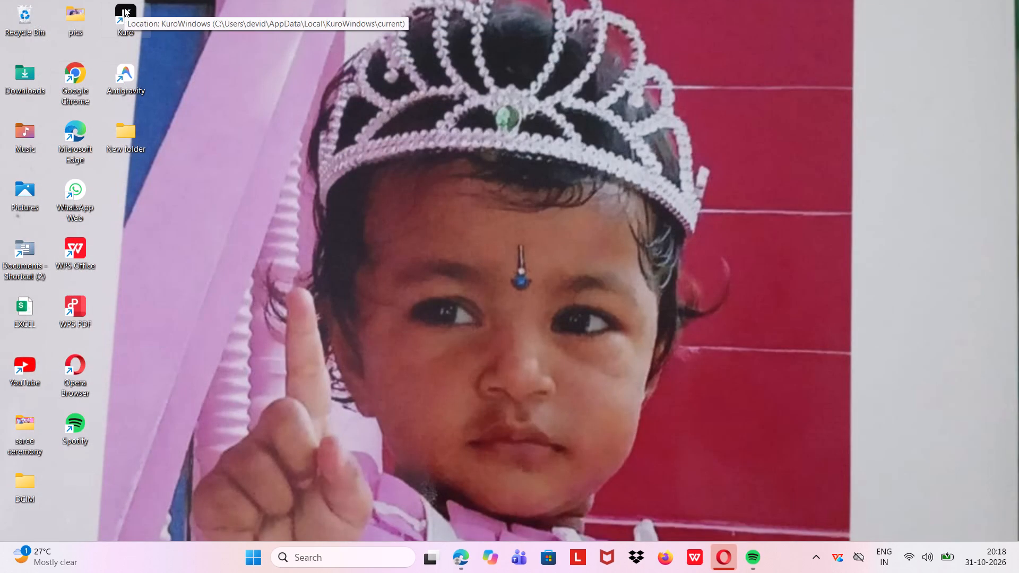